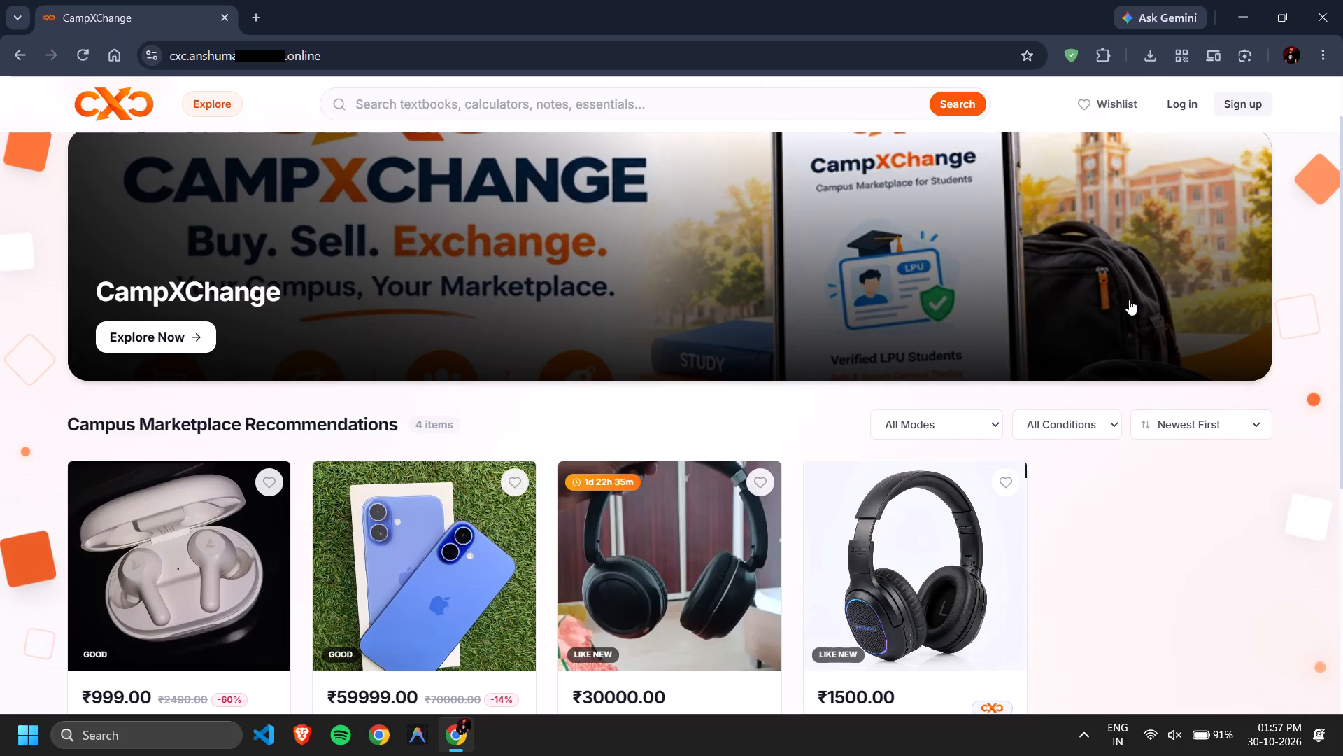
Open the sign-up form for a new student account and choose Buyer as the registration type.
scroll(1023, 519, down, 4)
scroll(1023, 519, up, 3)
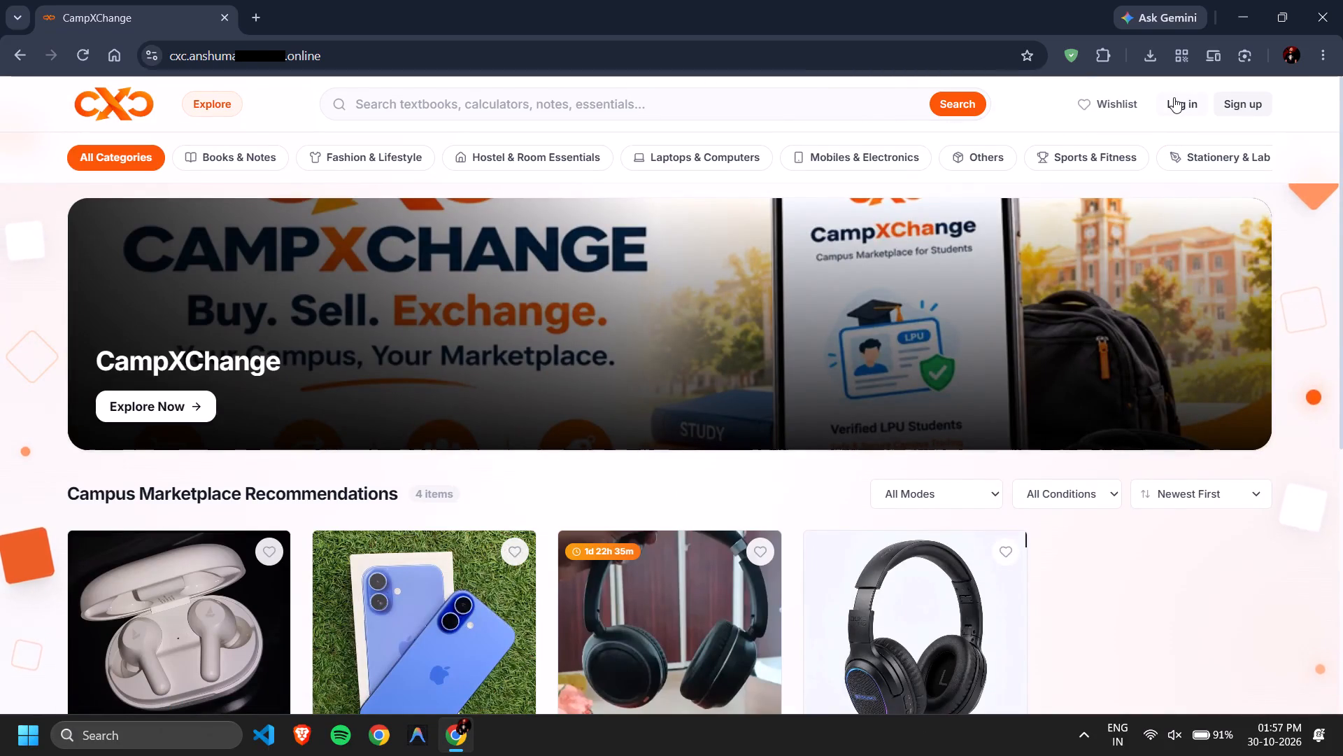
click(1245, 108)
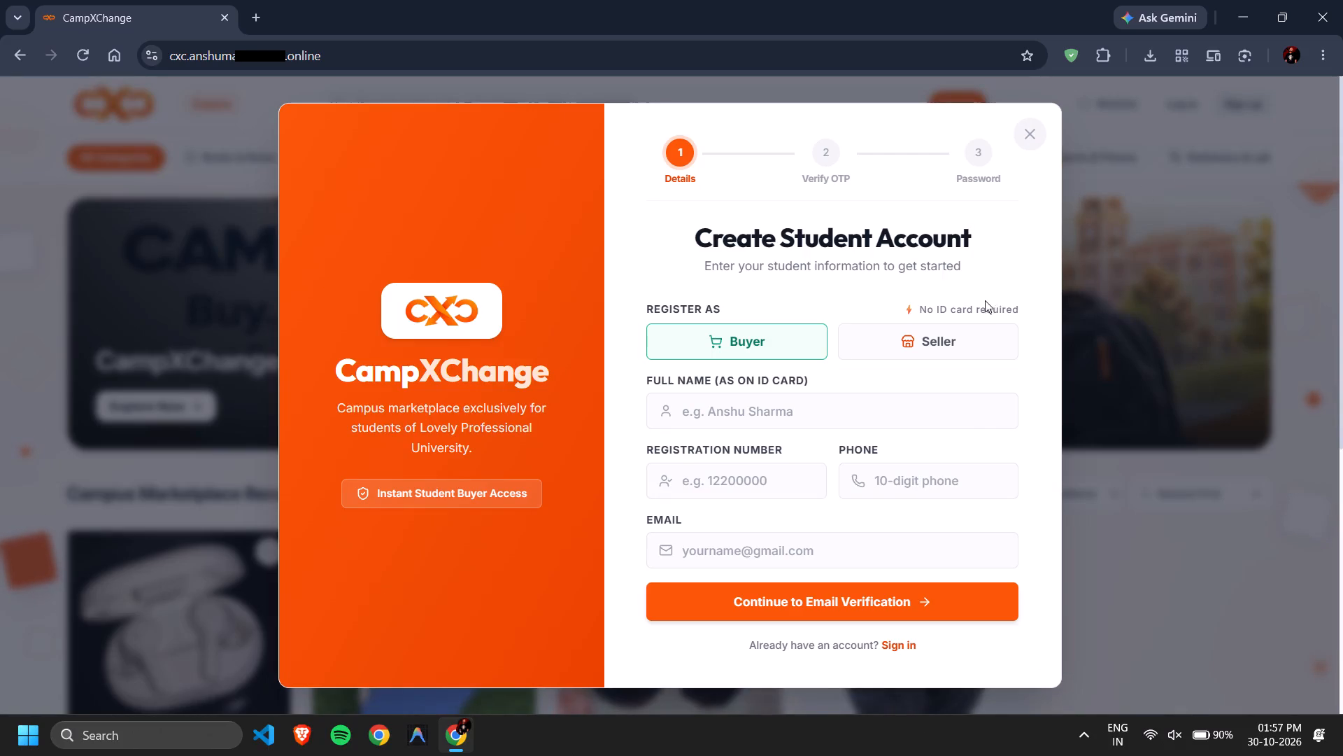
click(952, 344)
click(774, 348)
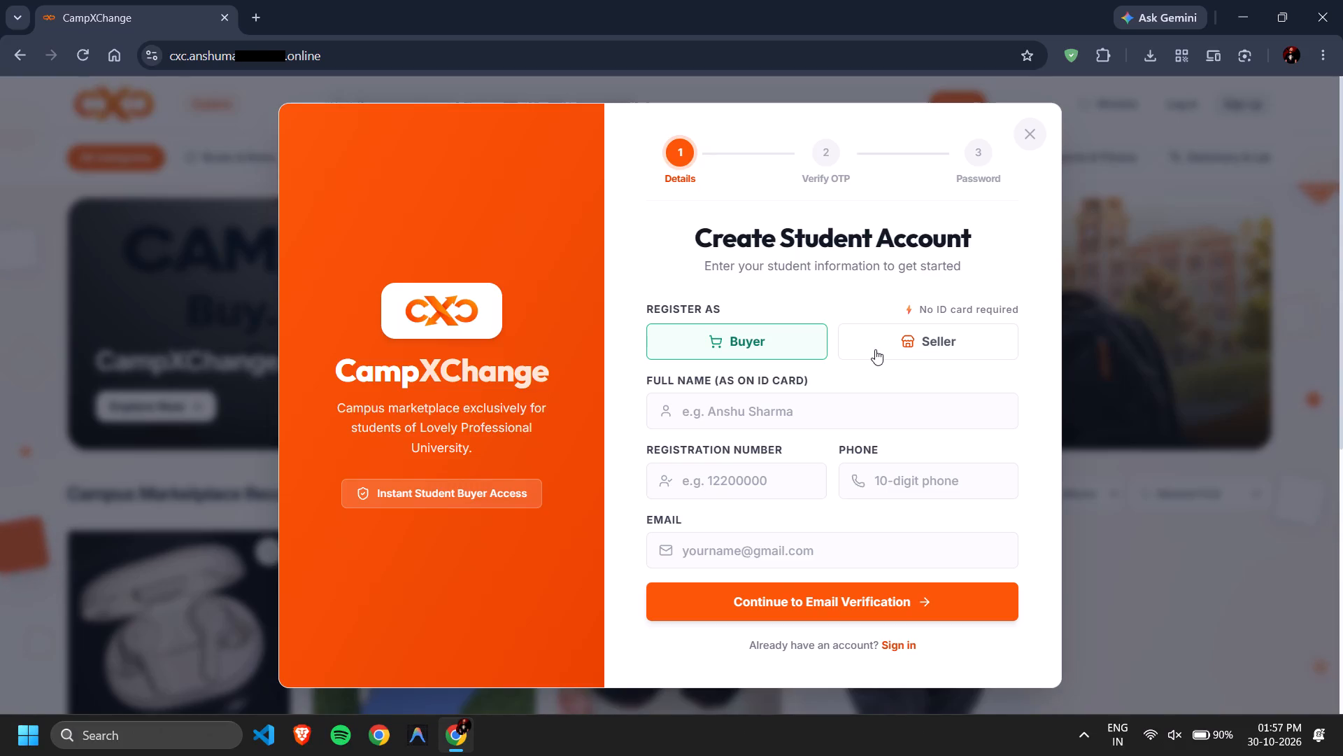
Enter the student's full name, as on the ID card, in the account form.
click(818, 405)
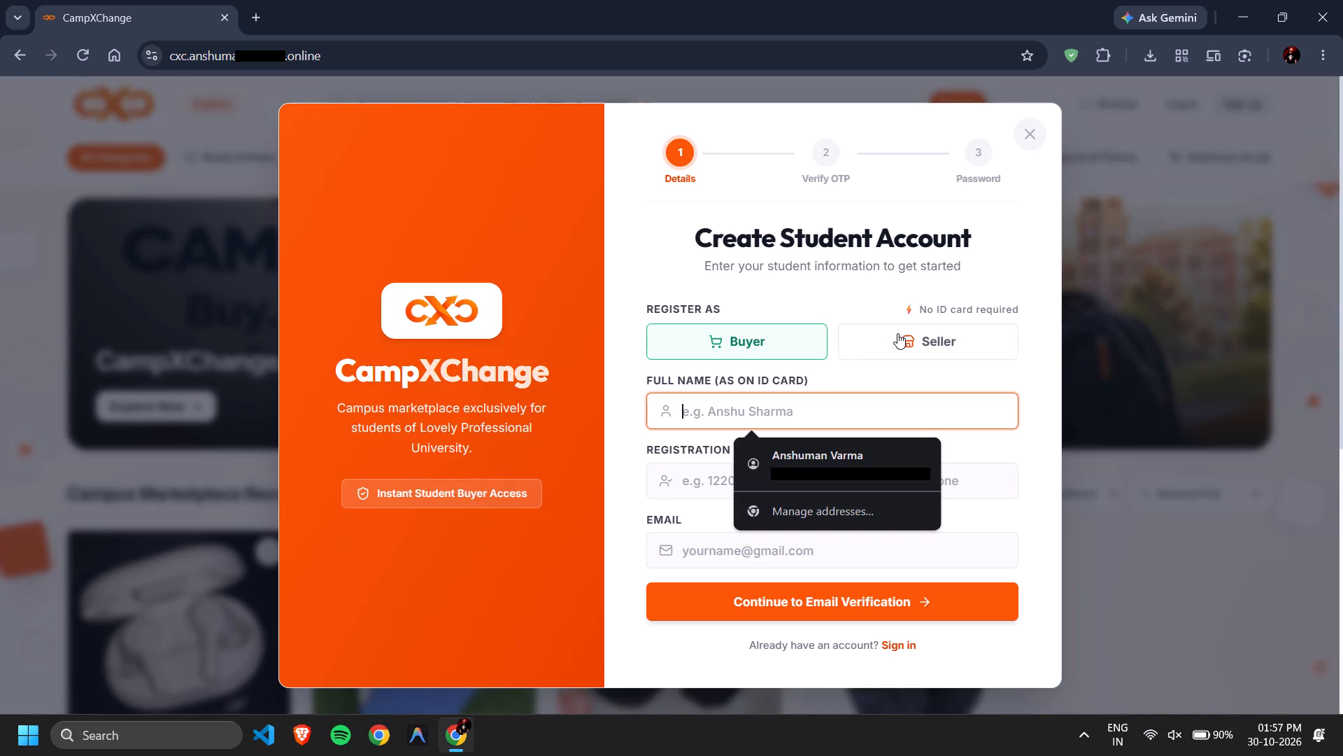
click(899, 355)
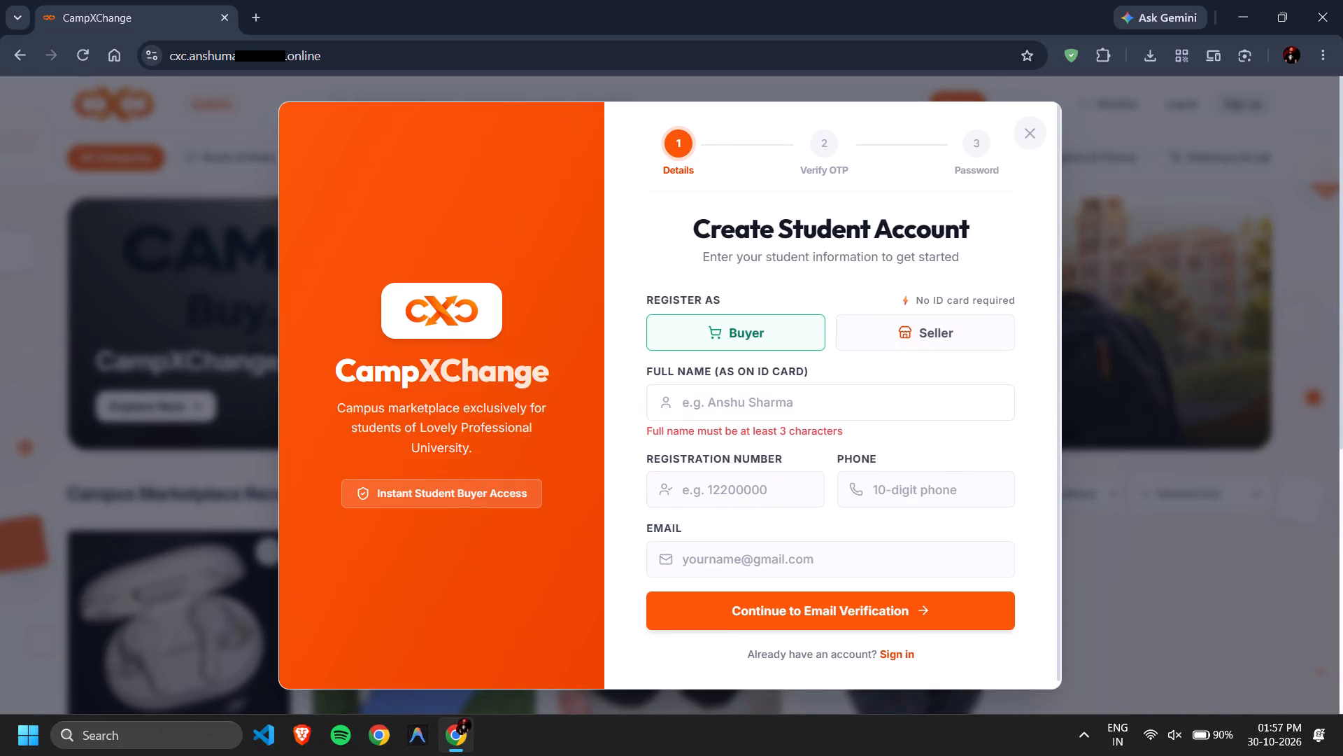
click(746, 402)
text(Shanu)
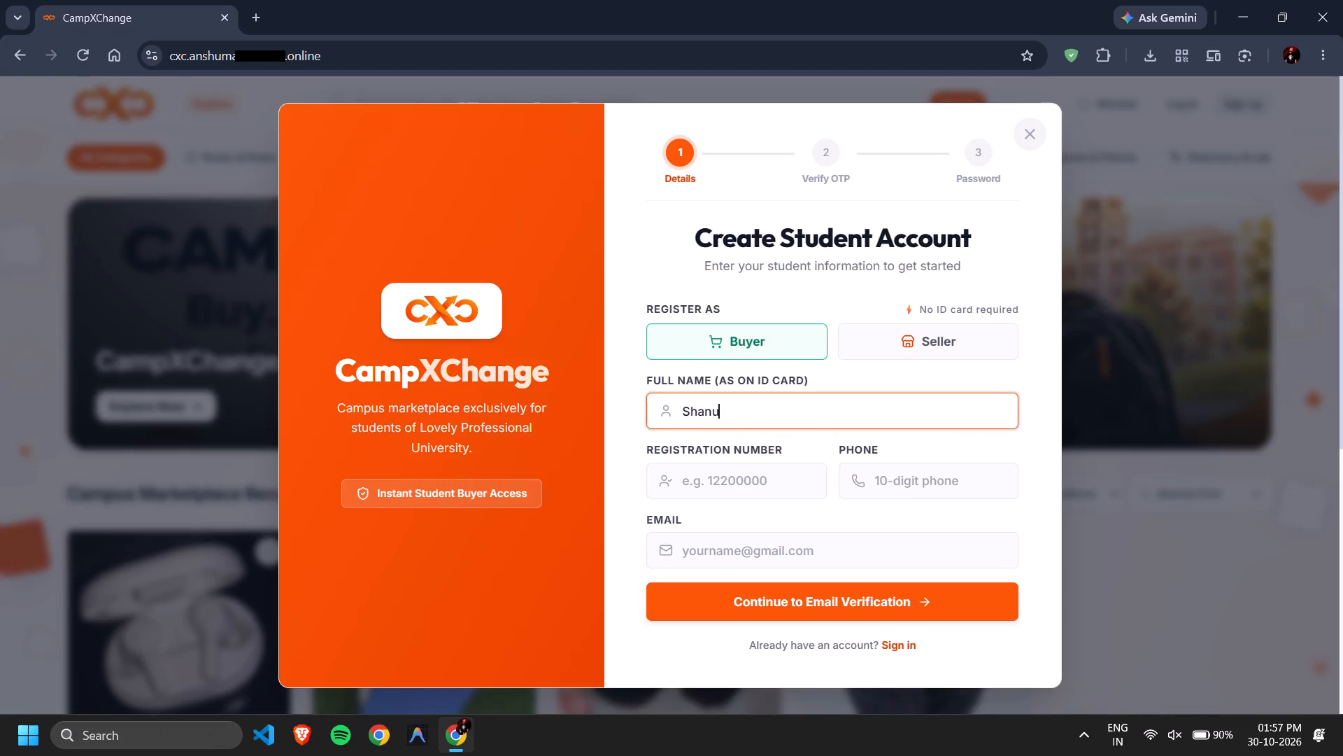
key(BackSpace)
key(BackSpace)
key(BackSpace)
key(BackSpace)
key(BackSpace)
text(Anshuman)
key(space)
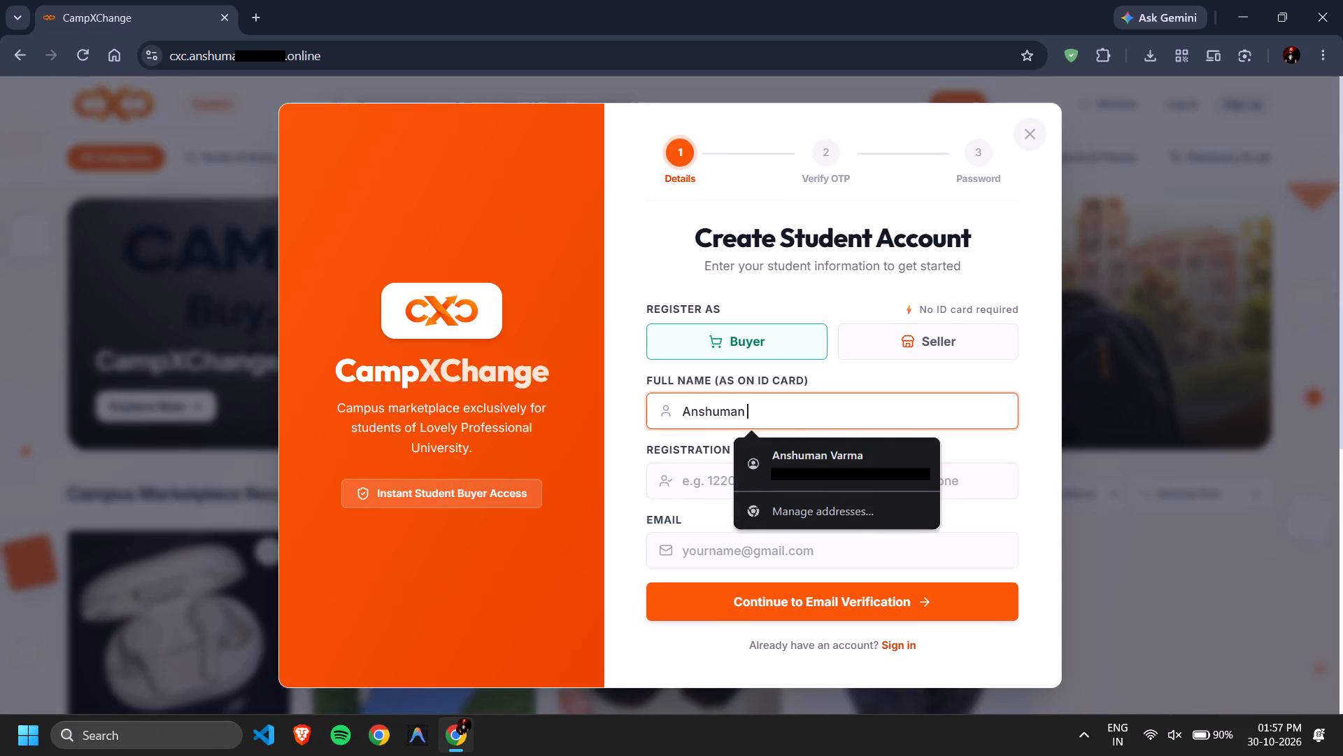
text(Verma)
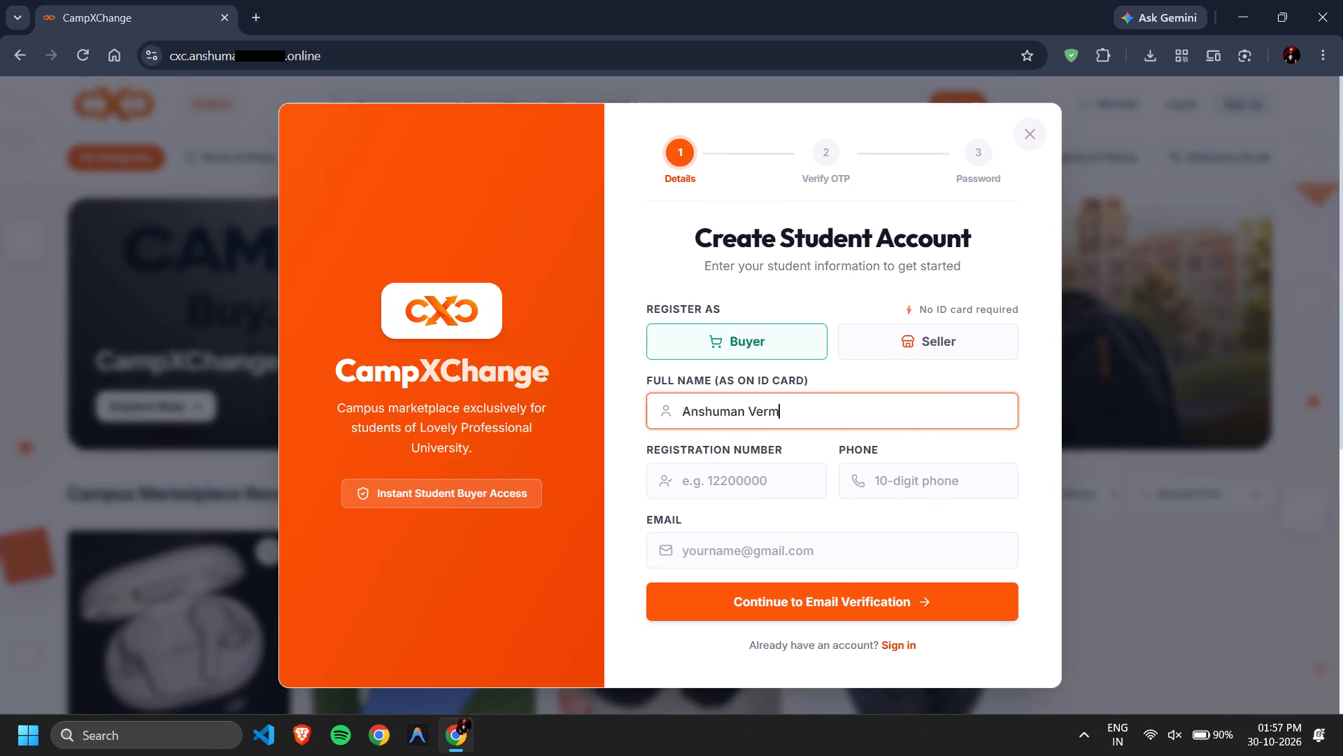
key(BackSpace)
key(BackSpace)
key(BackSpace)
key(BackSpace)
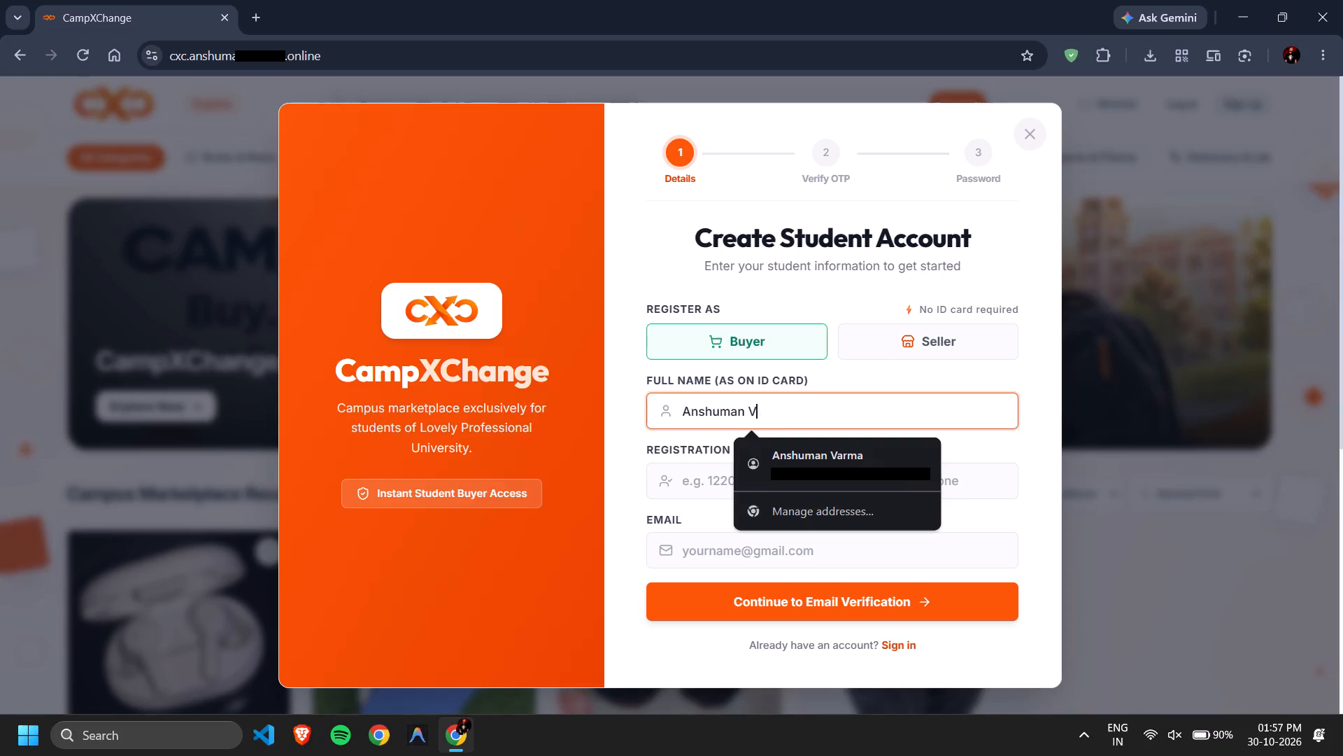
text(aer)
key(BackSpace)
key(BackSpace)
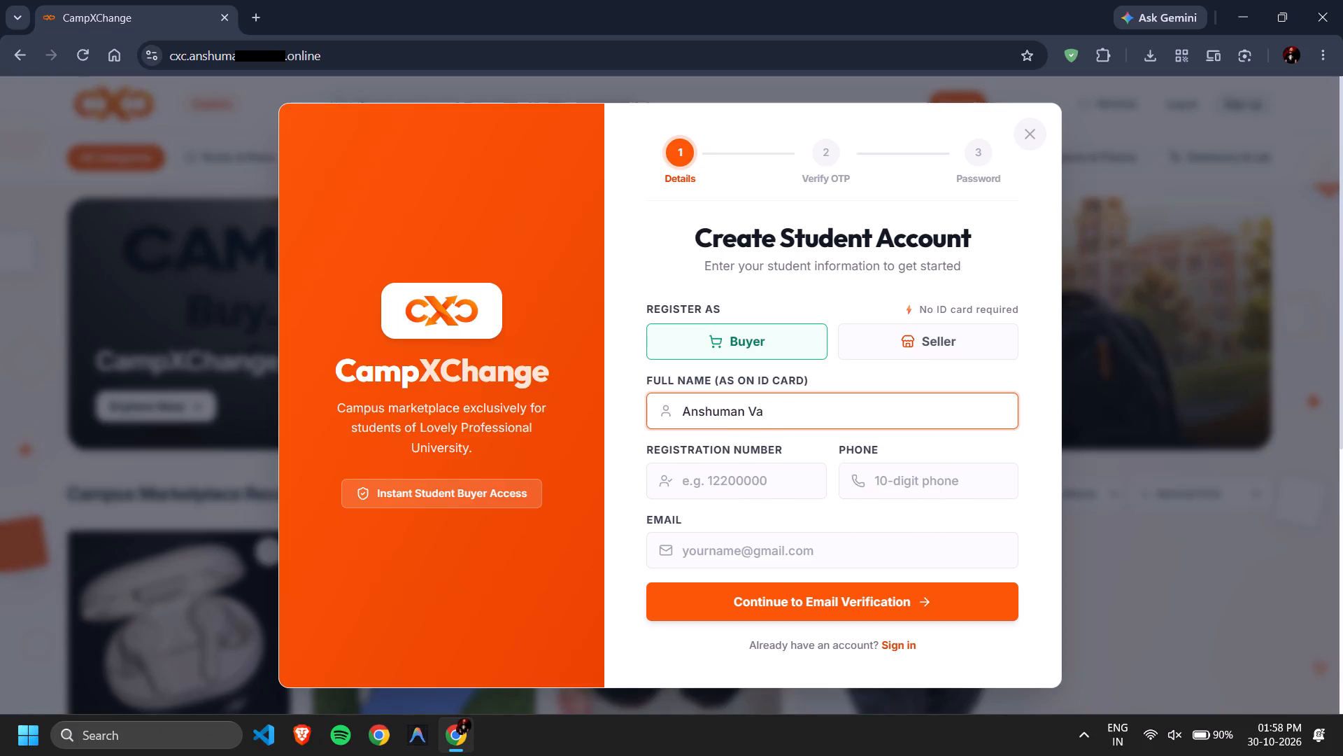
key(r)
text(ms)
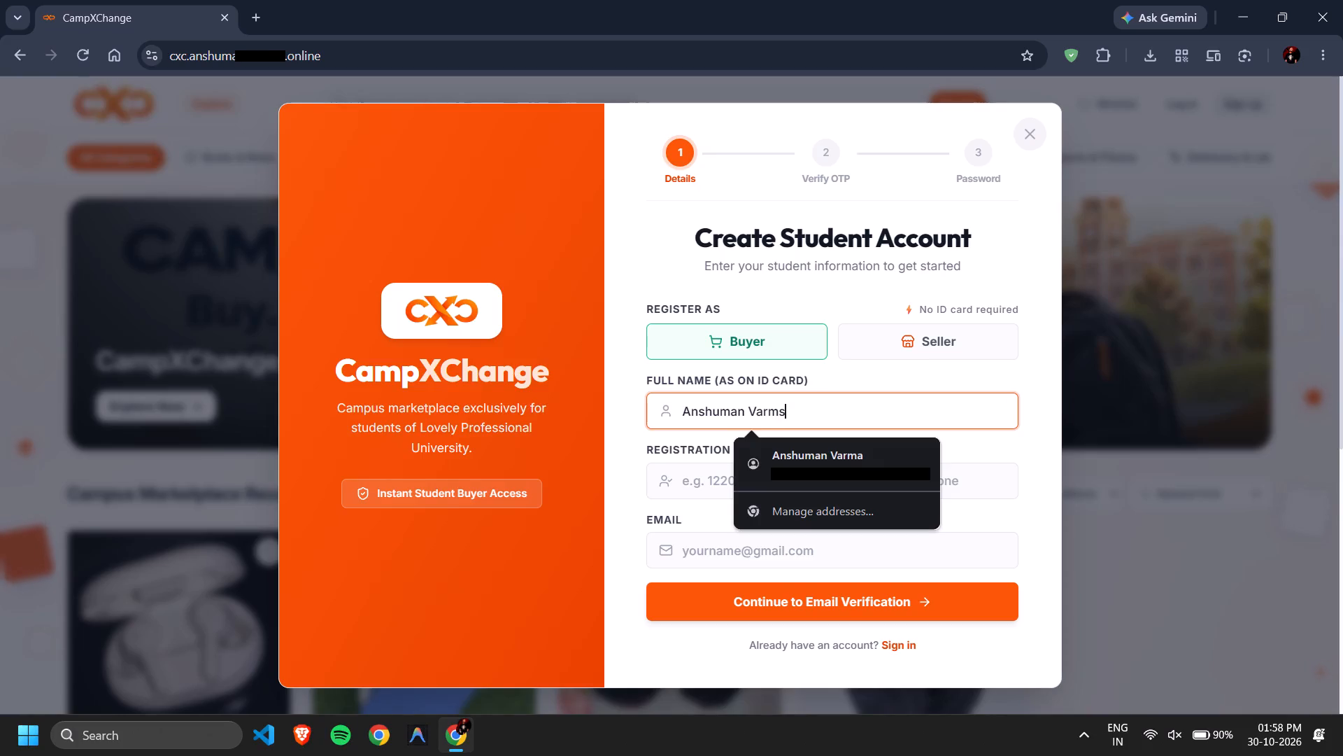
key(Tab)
Correct the final letter of the surname in the full name to "a".
click(915, 347)
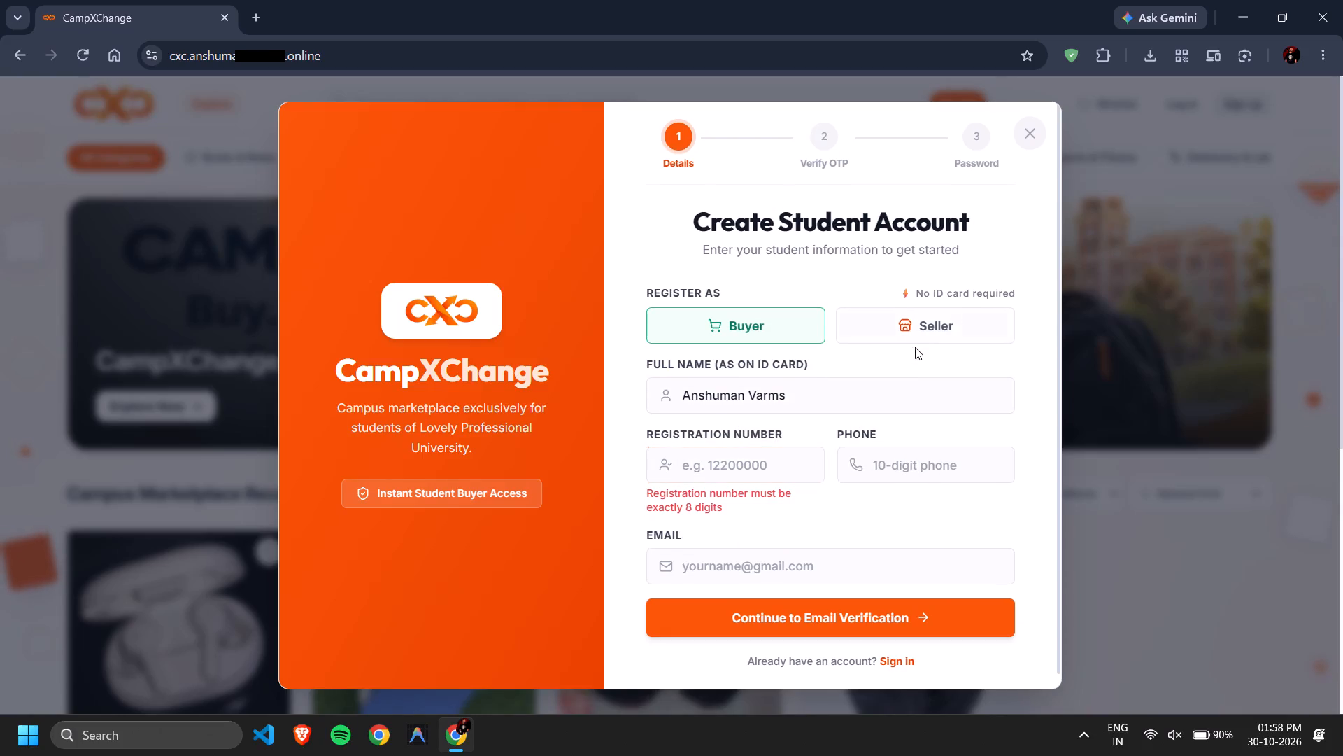
click(829, 392)
key(BackSpace)
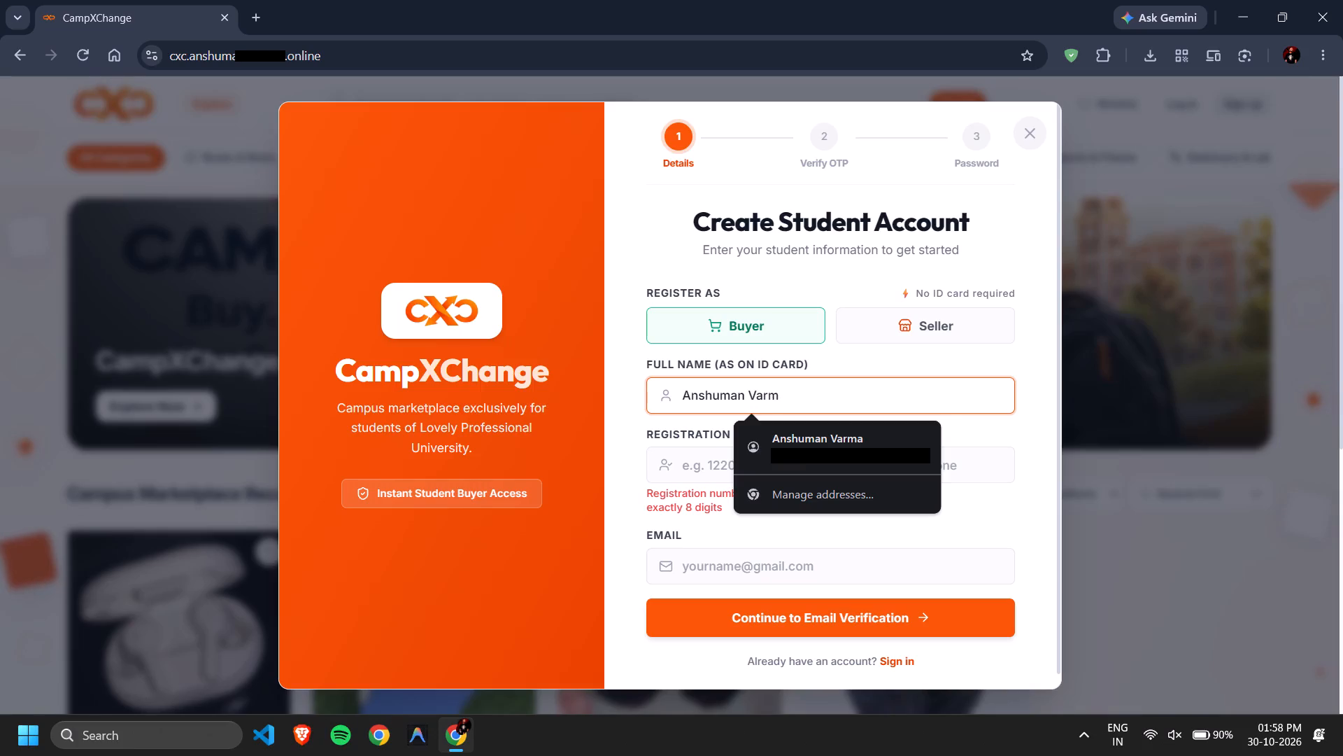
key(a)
Enter the student's eight-digit registration number in the account form.
key(Tab)
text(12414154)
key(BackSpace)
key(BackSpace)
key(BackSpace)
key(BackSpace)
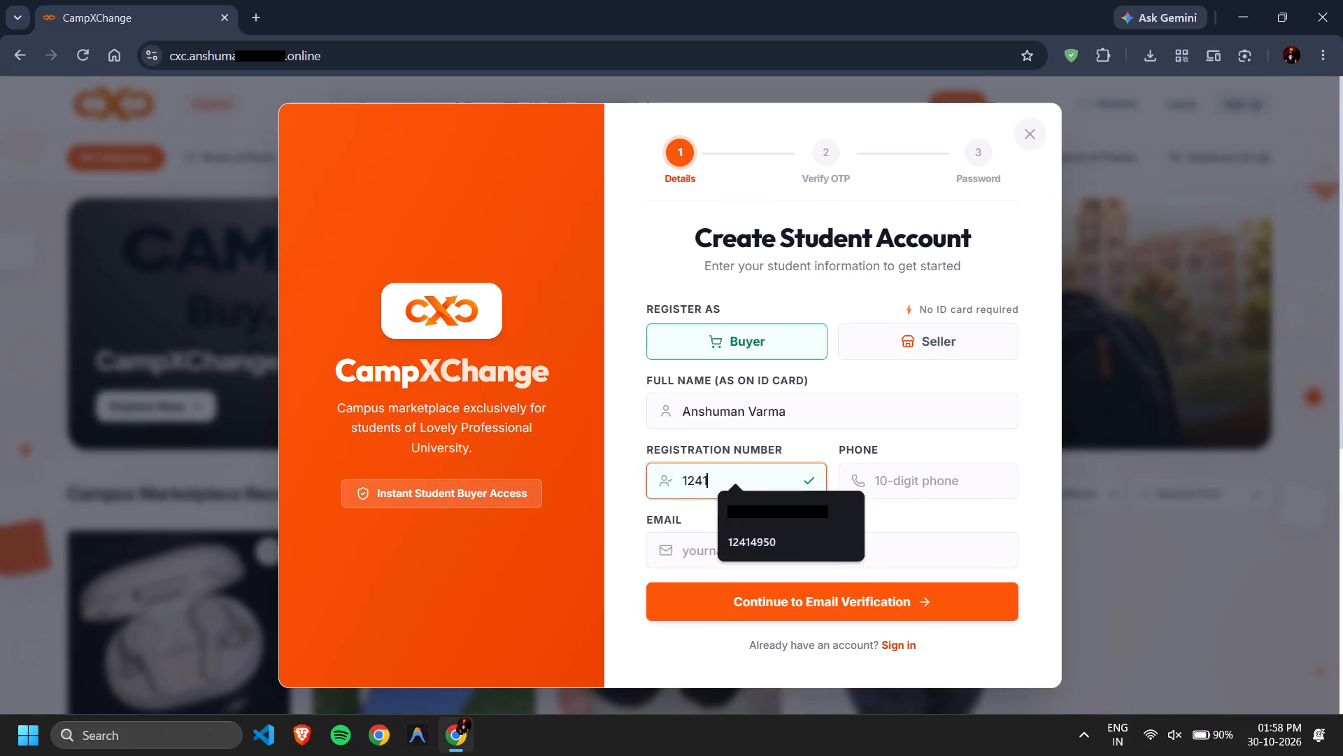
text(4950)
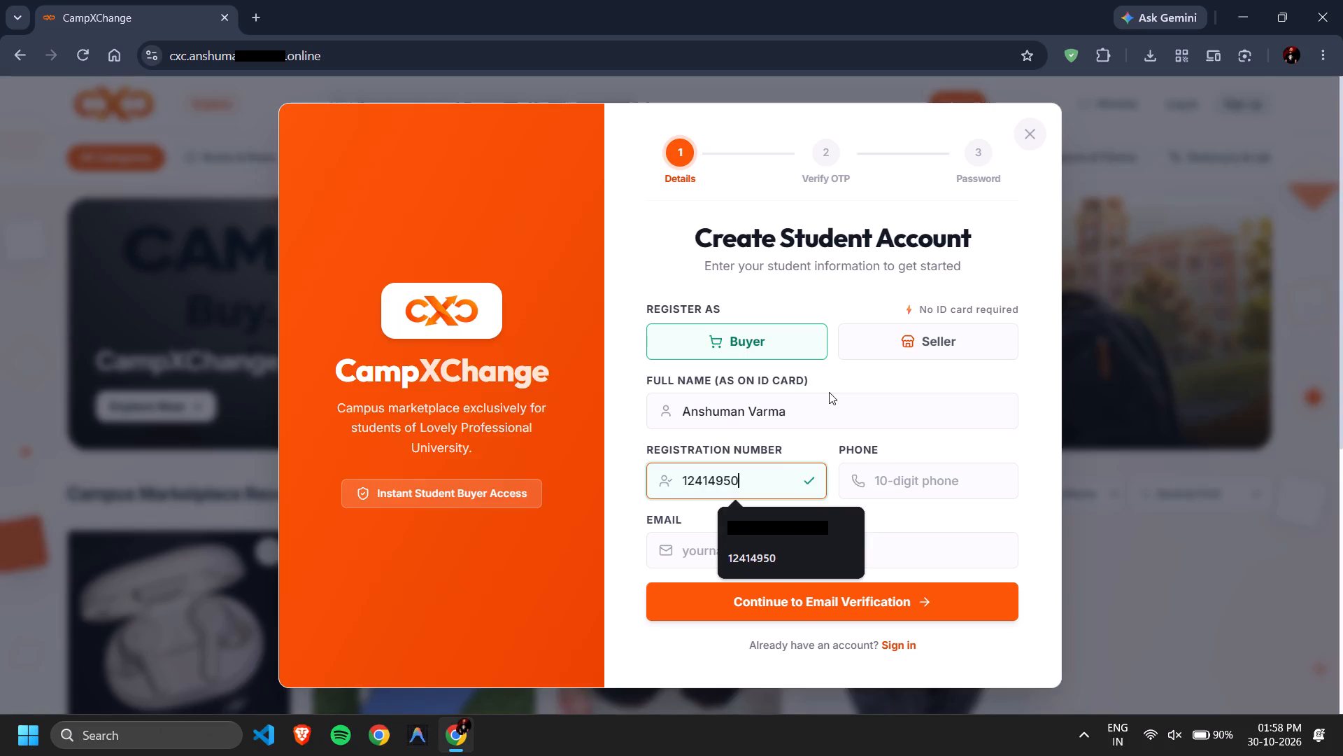
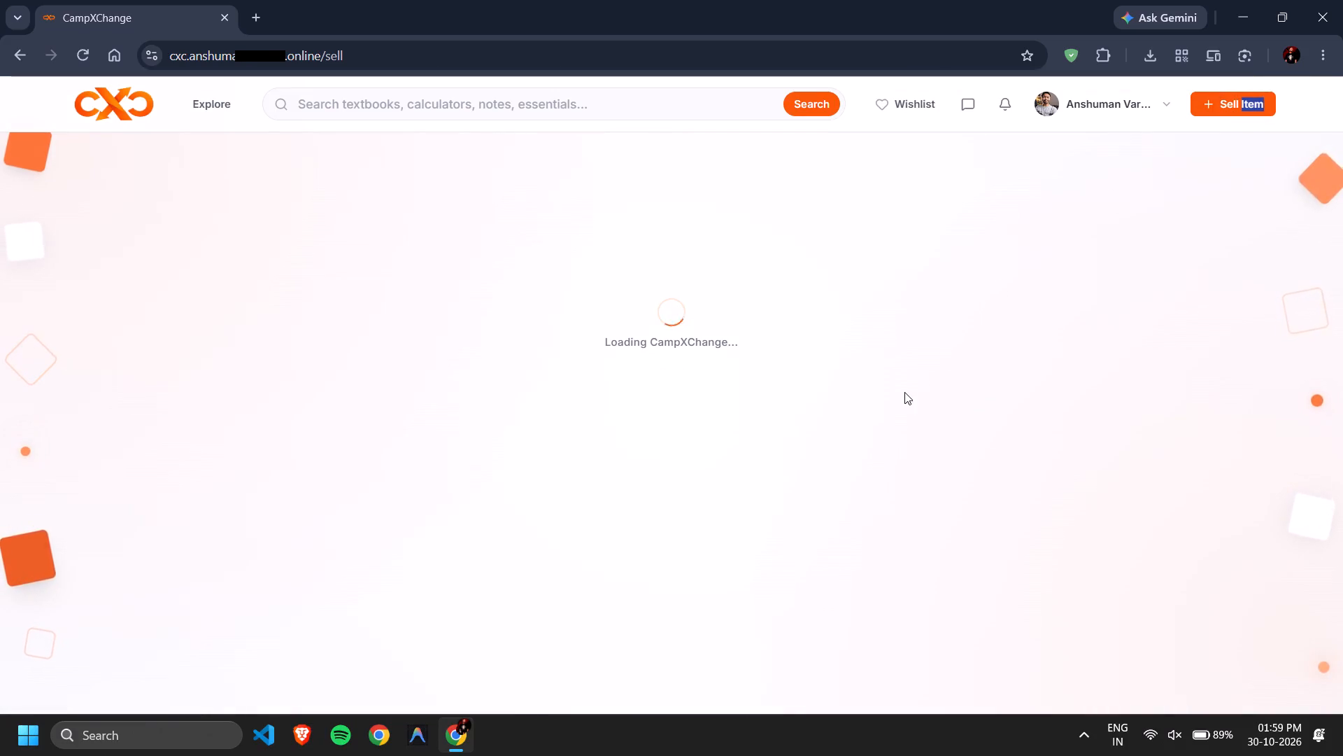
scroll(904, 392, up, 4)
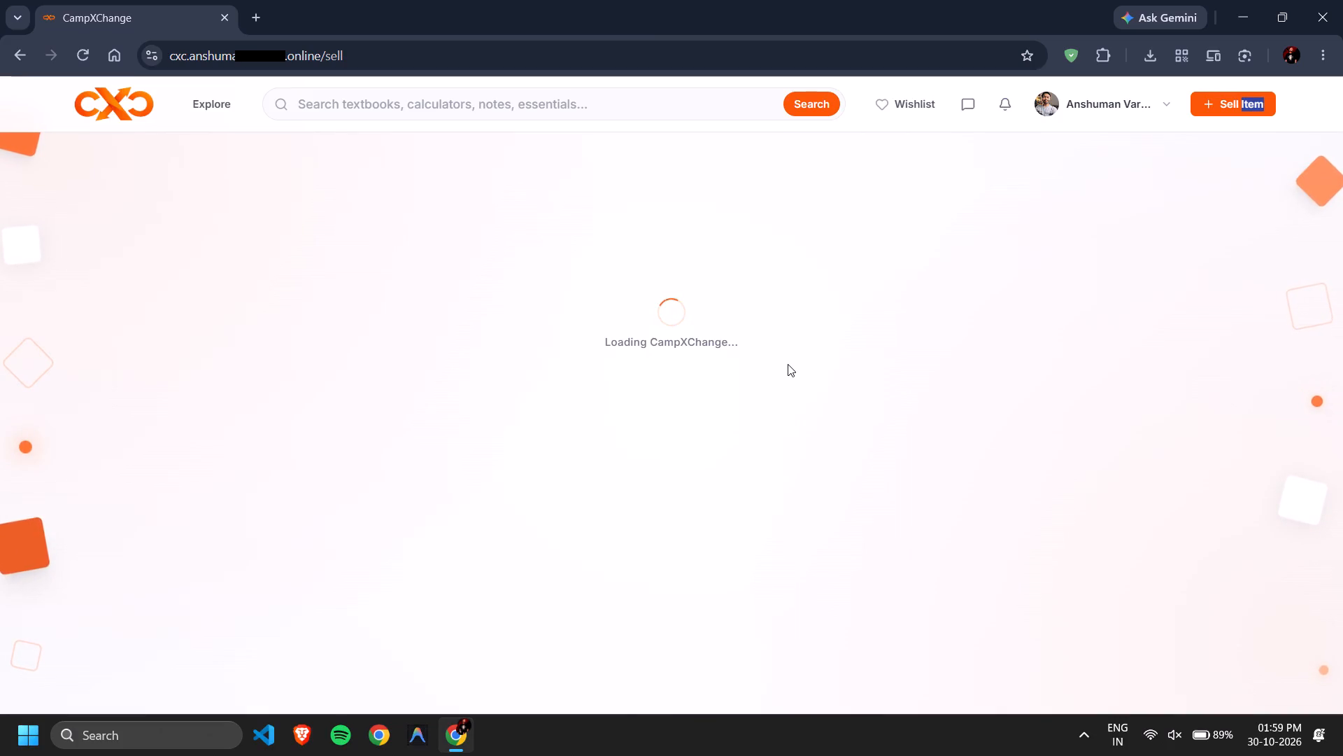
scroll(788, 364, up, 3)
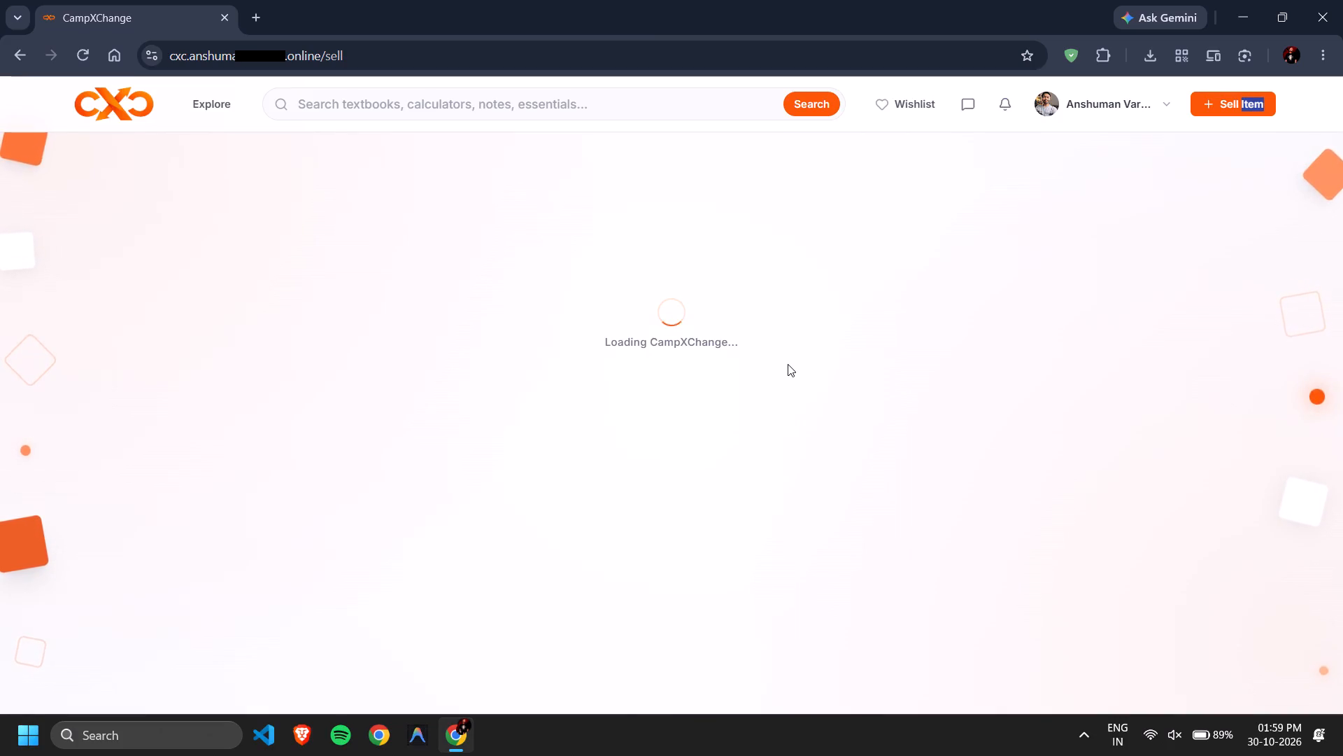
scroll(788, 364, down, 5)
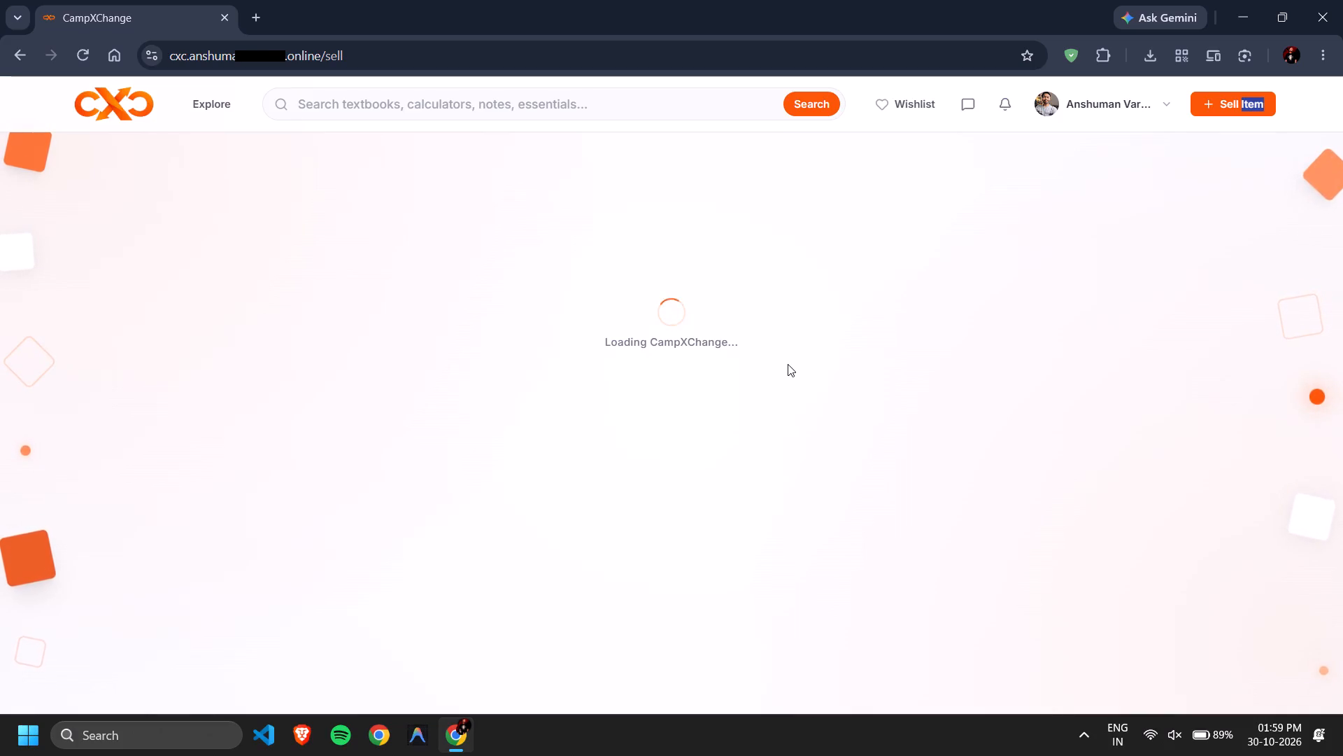
Turn off Bluetooth and check the Wi-Fi networks in the Windows quick settings, and return to the listing page in Chrome.
click(1161, 729)
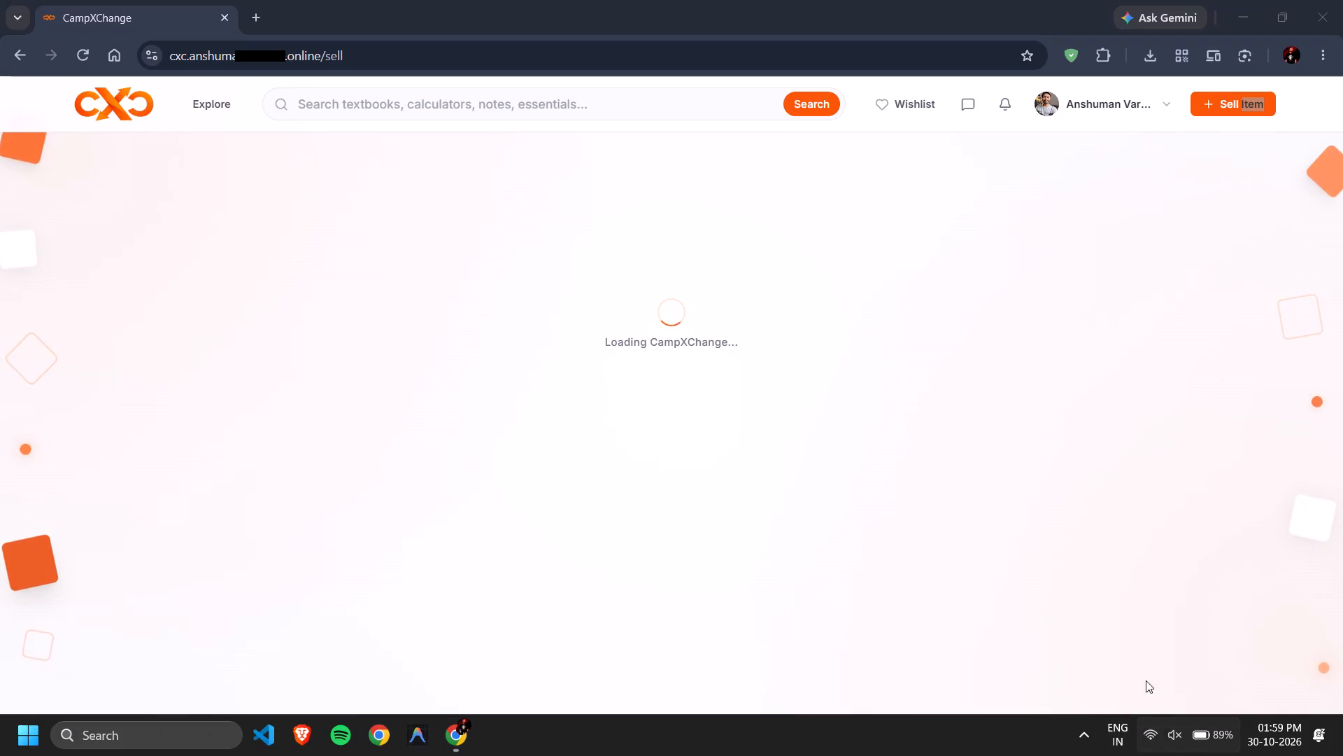
click(1149, 748)
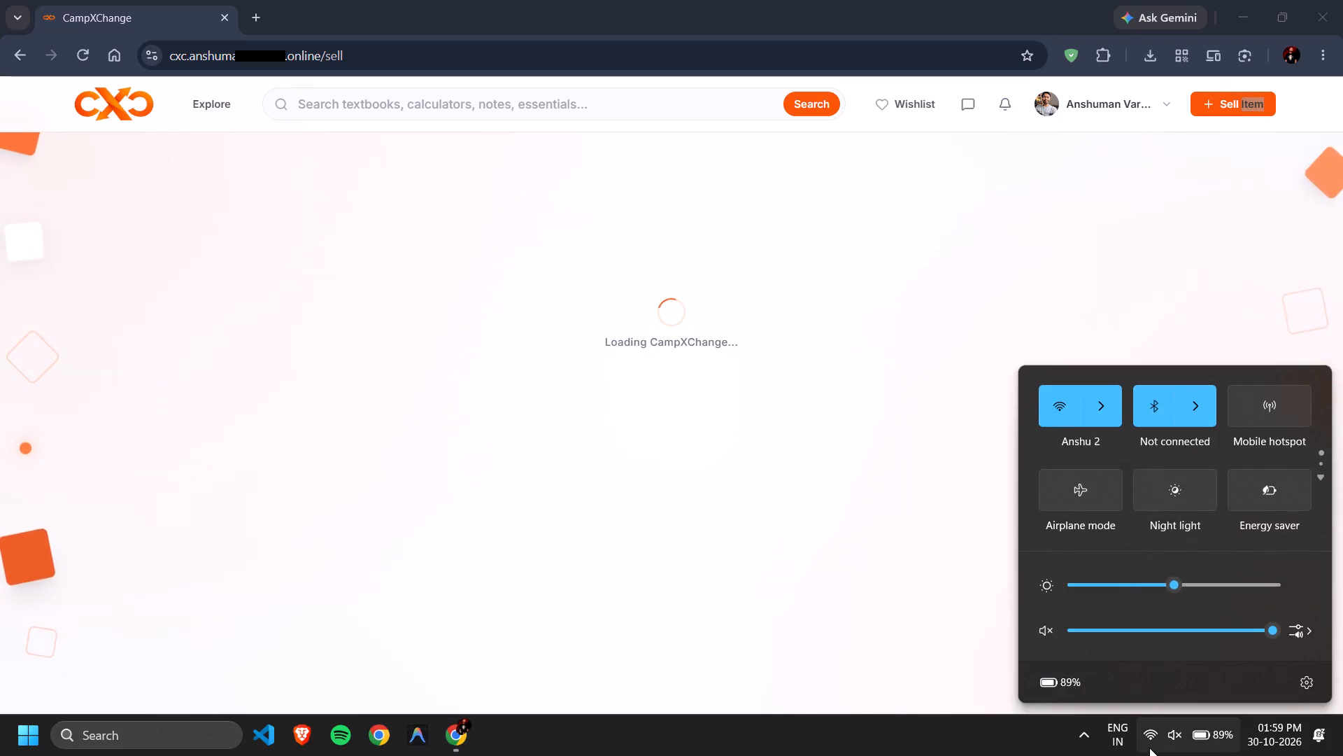
click(1146, 422)
click(1127, 416)
click(1111, 414)
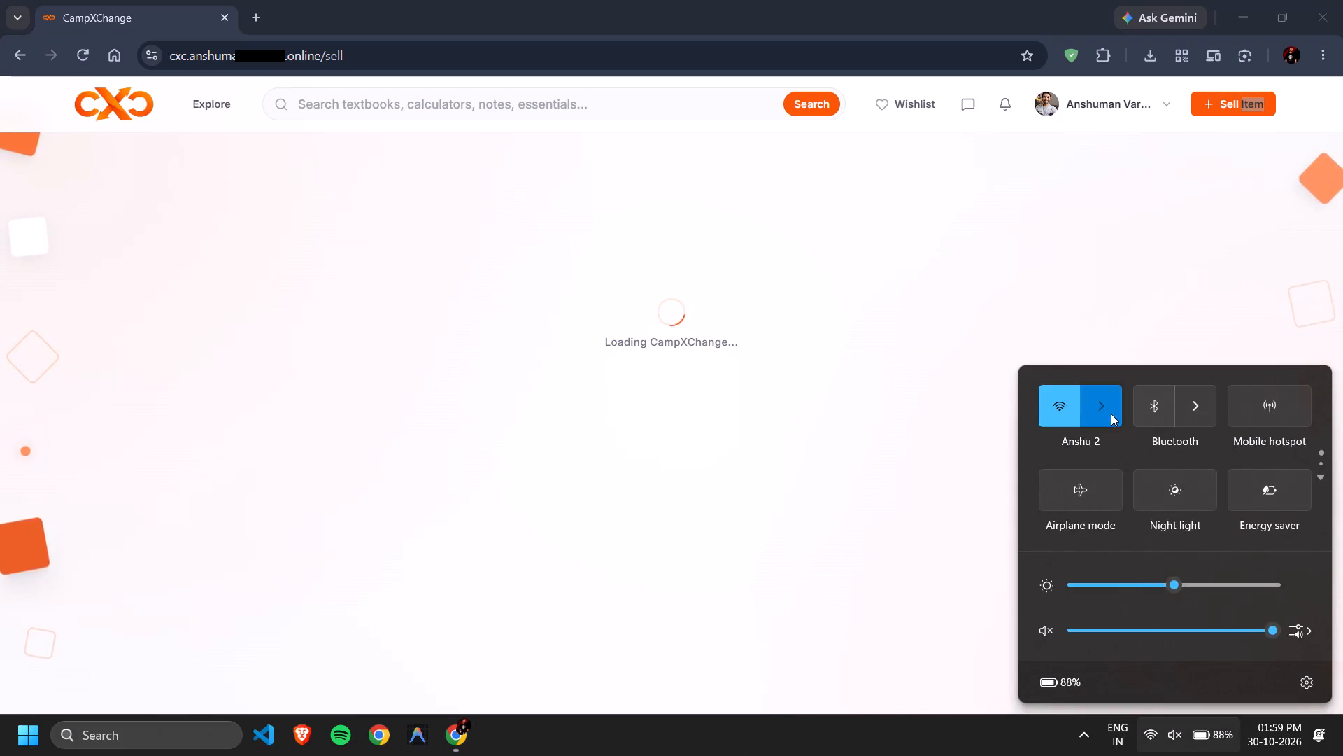
click(849, 229)
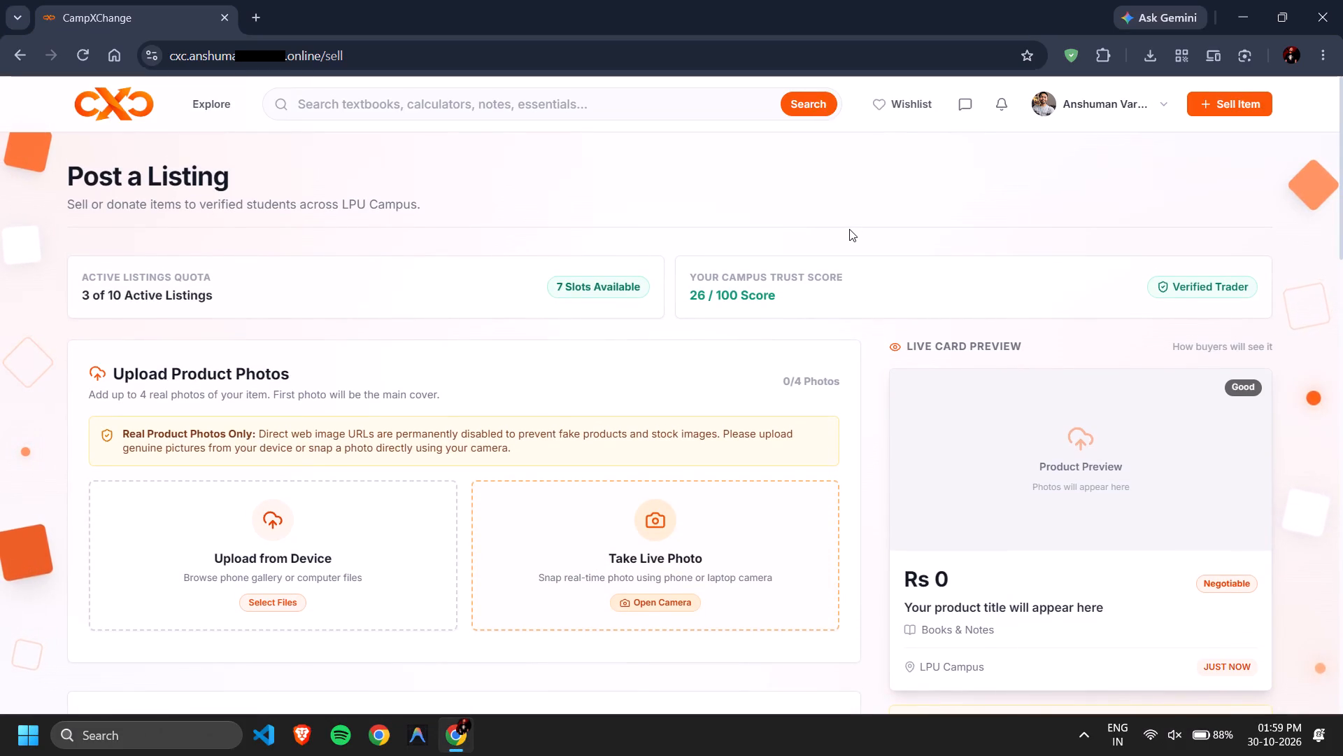
Examine the Post a Listing form from the photo upload options through product title and category to the transaction mode and pricing fields.
scroll(849, 229, down, 1)
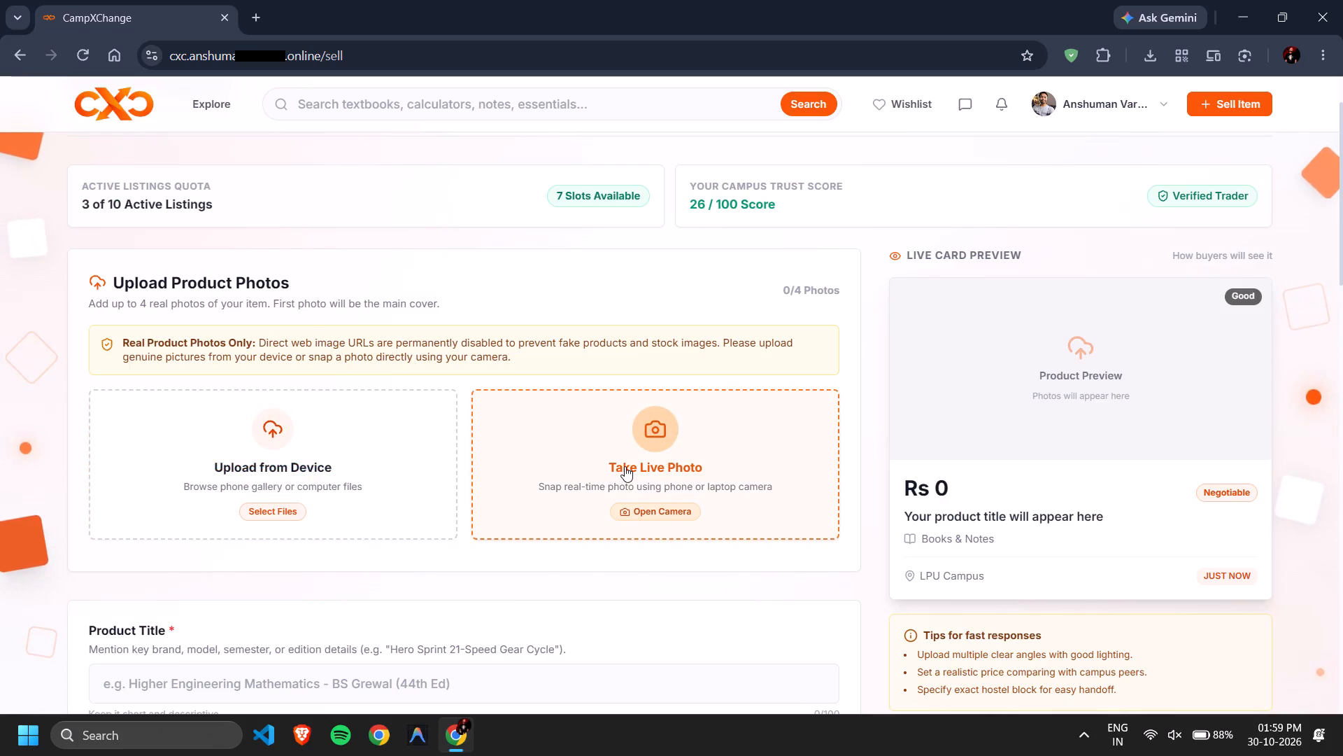
scroll(625, 466, down, 2)
click(447, 552)
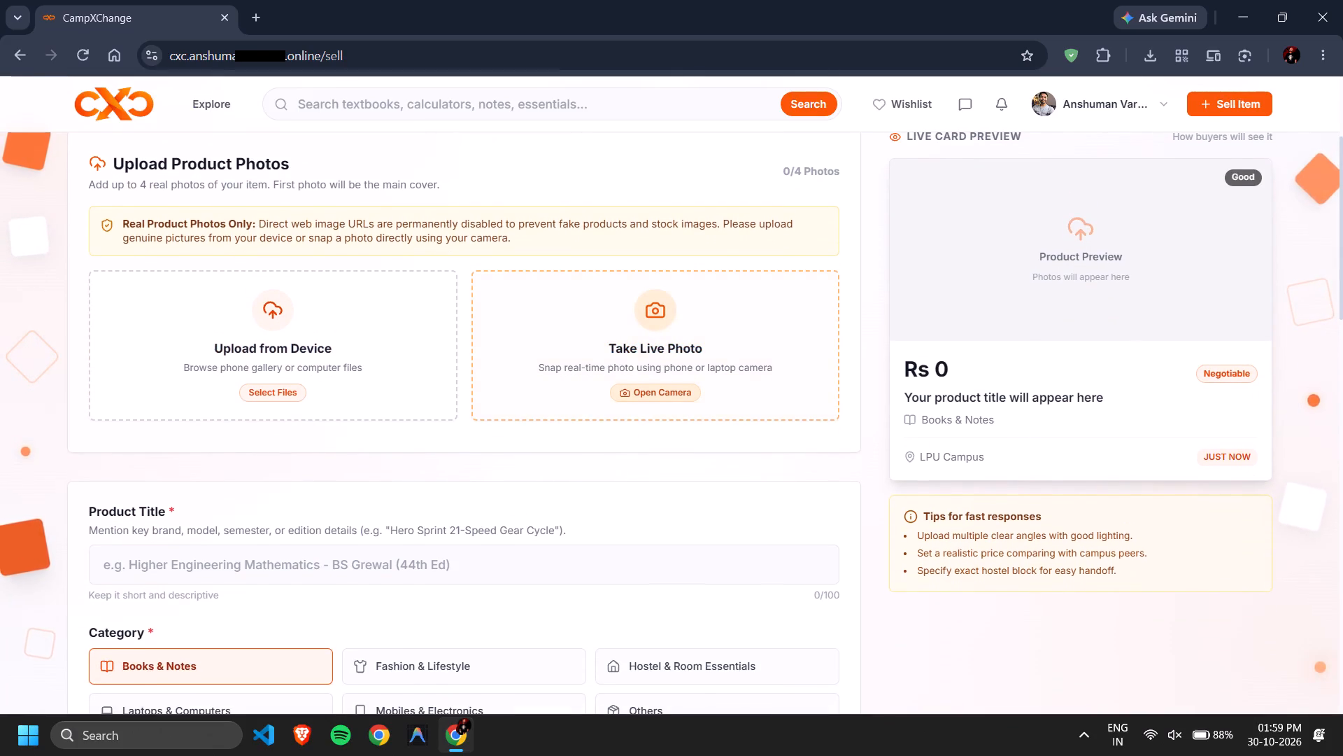
scroll(447, 552, down, 2)
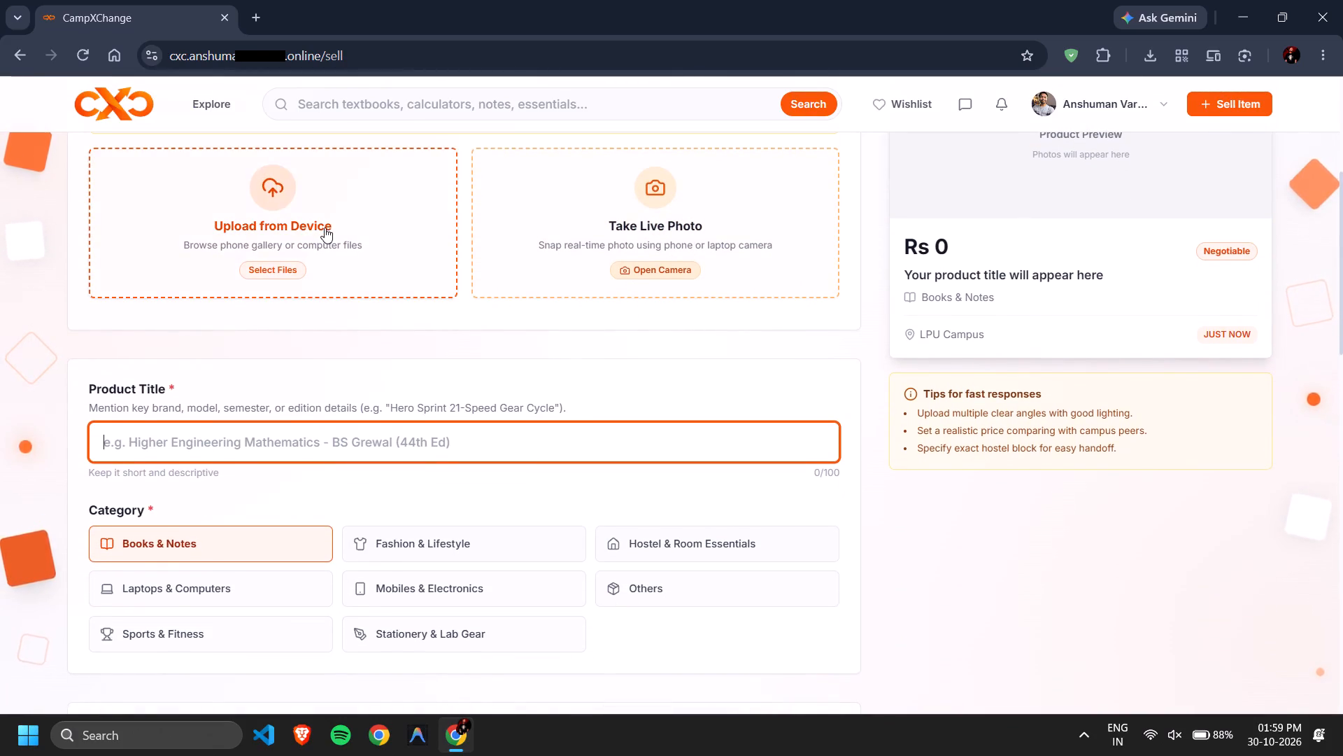
scroll(405, 482, down, 2)
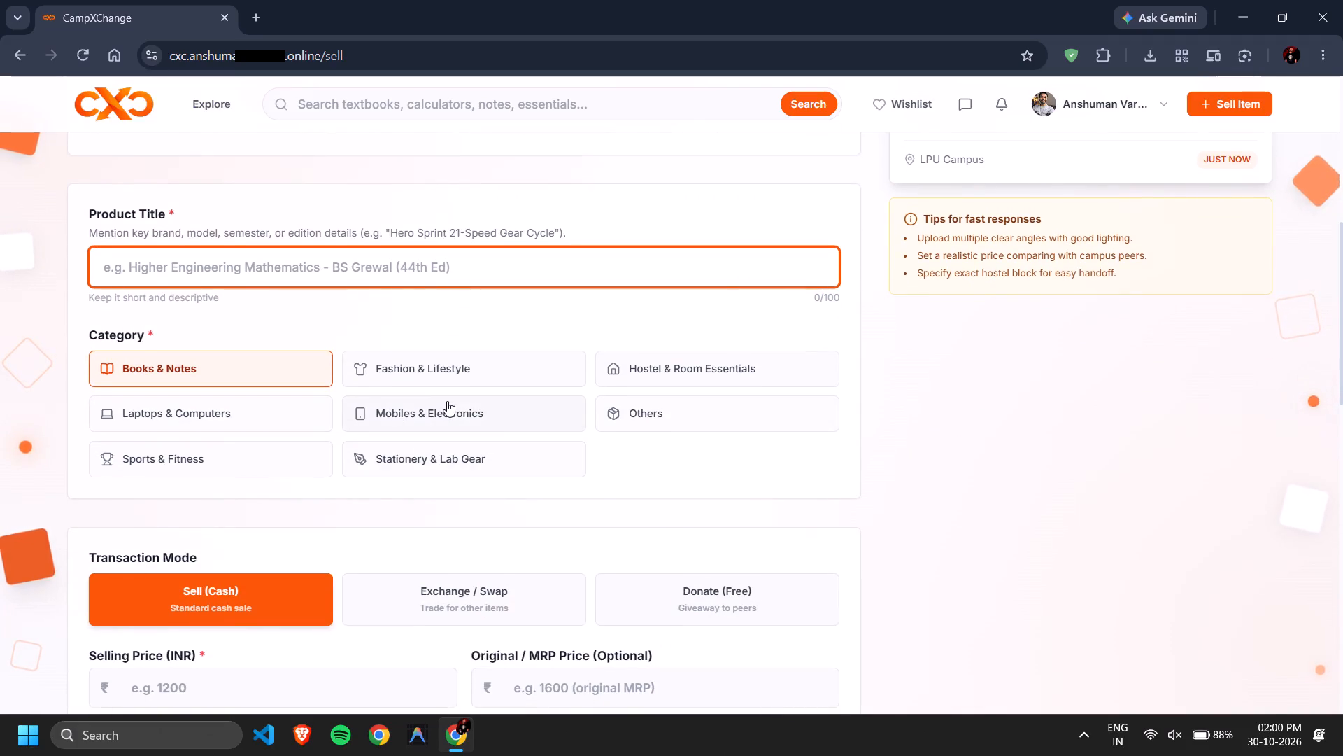
scroll(447, 401, down, 3)
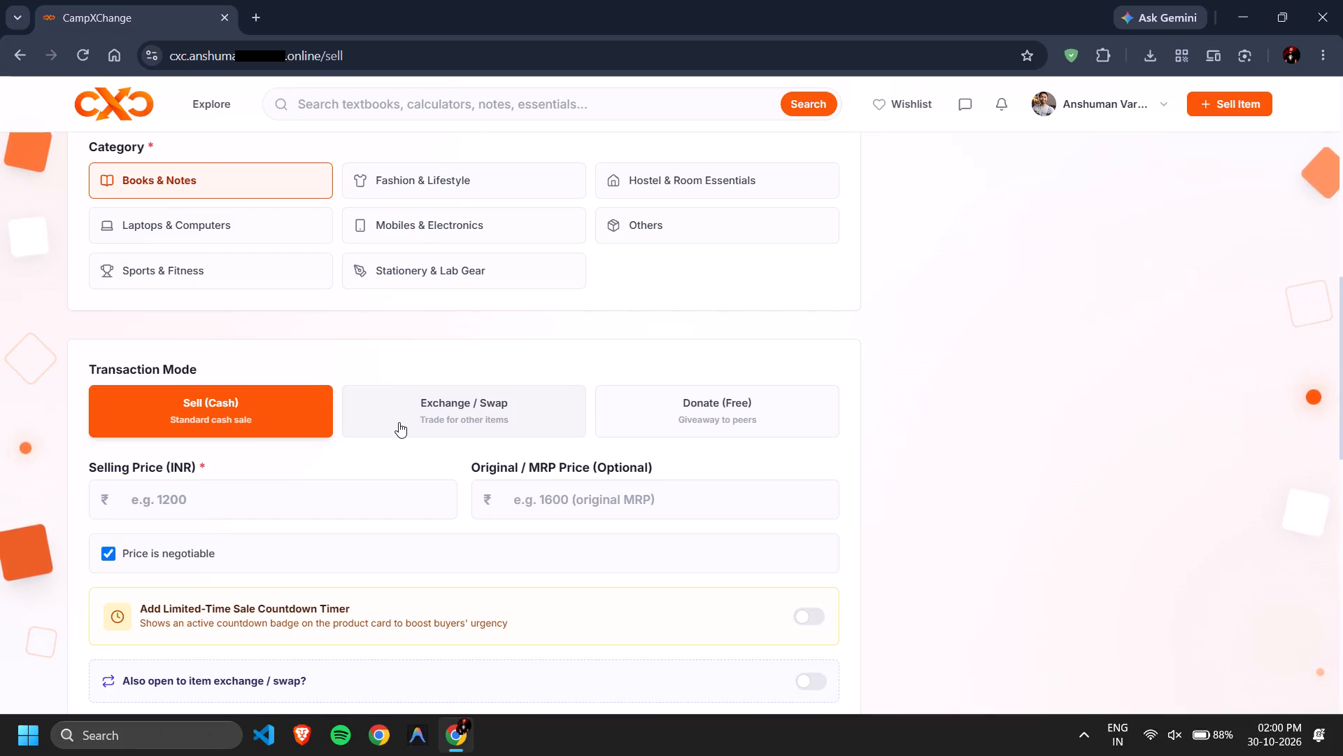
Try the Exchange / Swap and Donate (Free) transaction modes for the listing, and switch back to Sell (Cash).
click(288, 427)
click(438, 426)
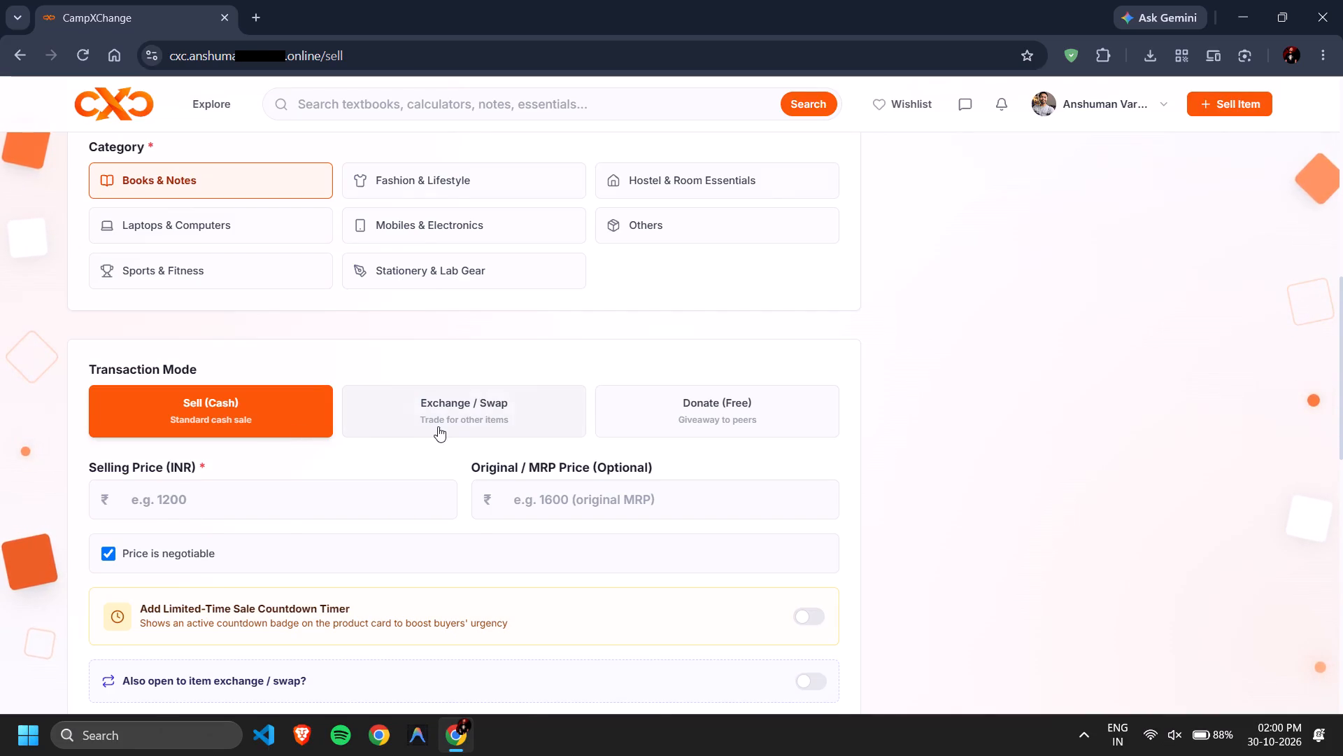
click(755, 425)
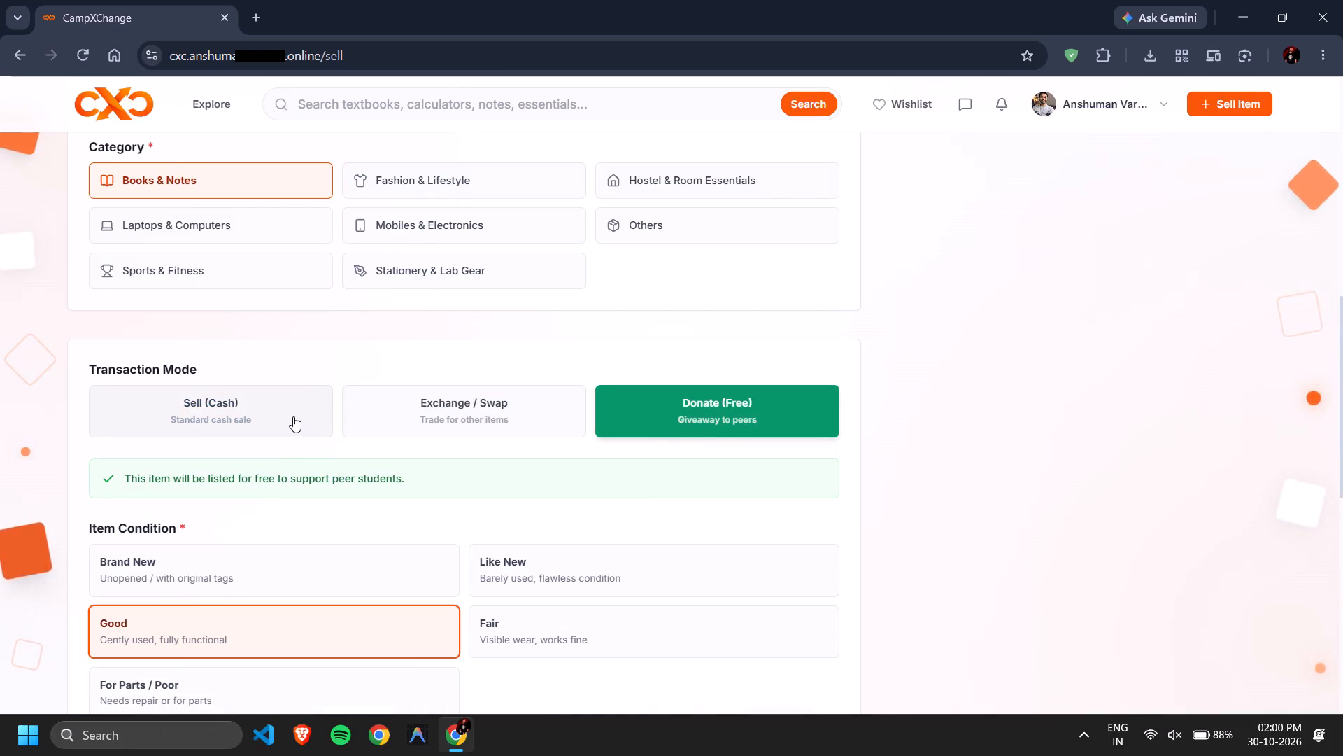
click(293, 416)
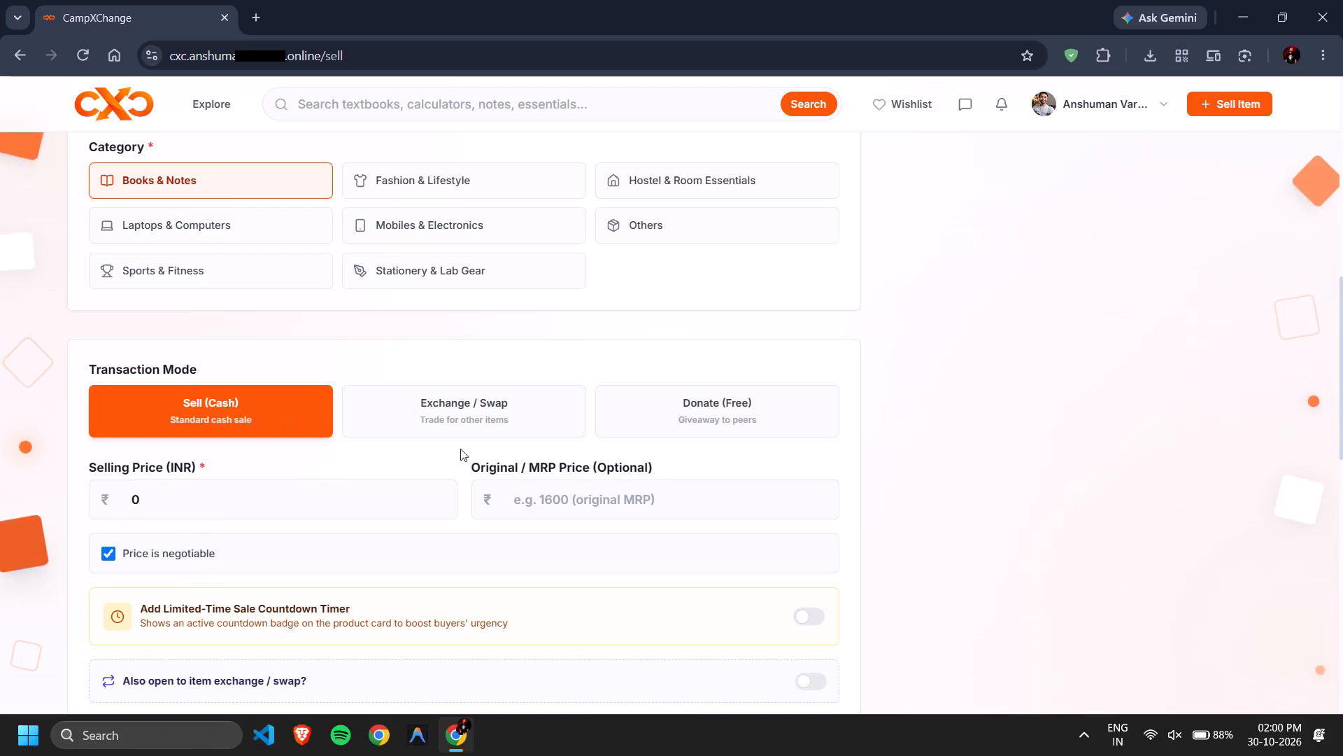
scroll(488, 435, up, 3)
click(376, 294)
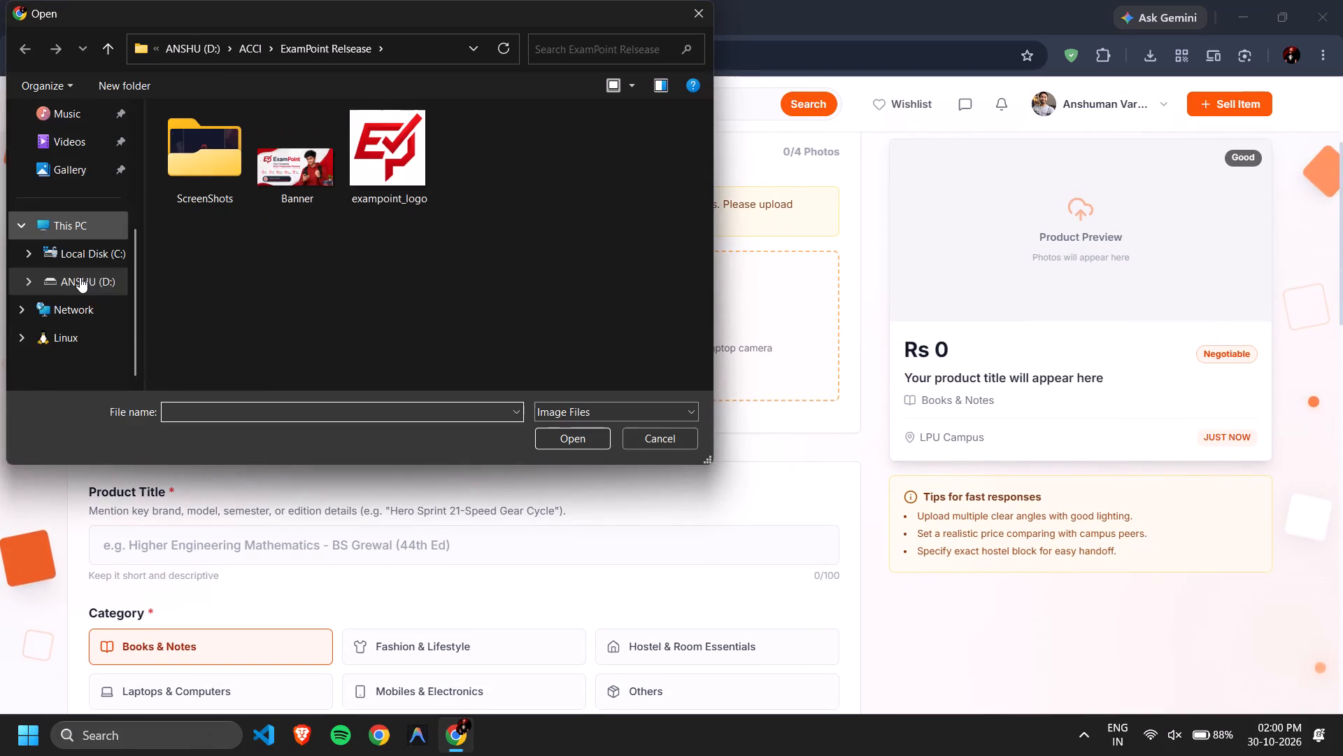
click(58, 191)
click(83, 234)
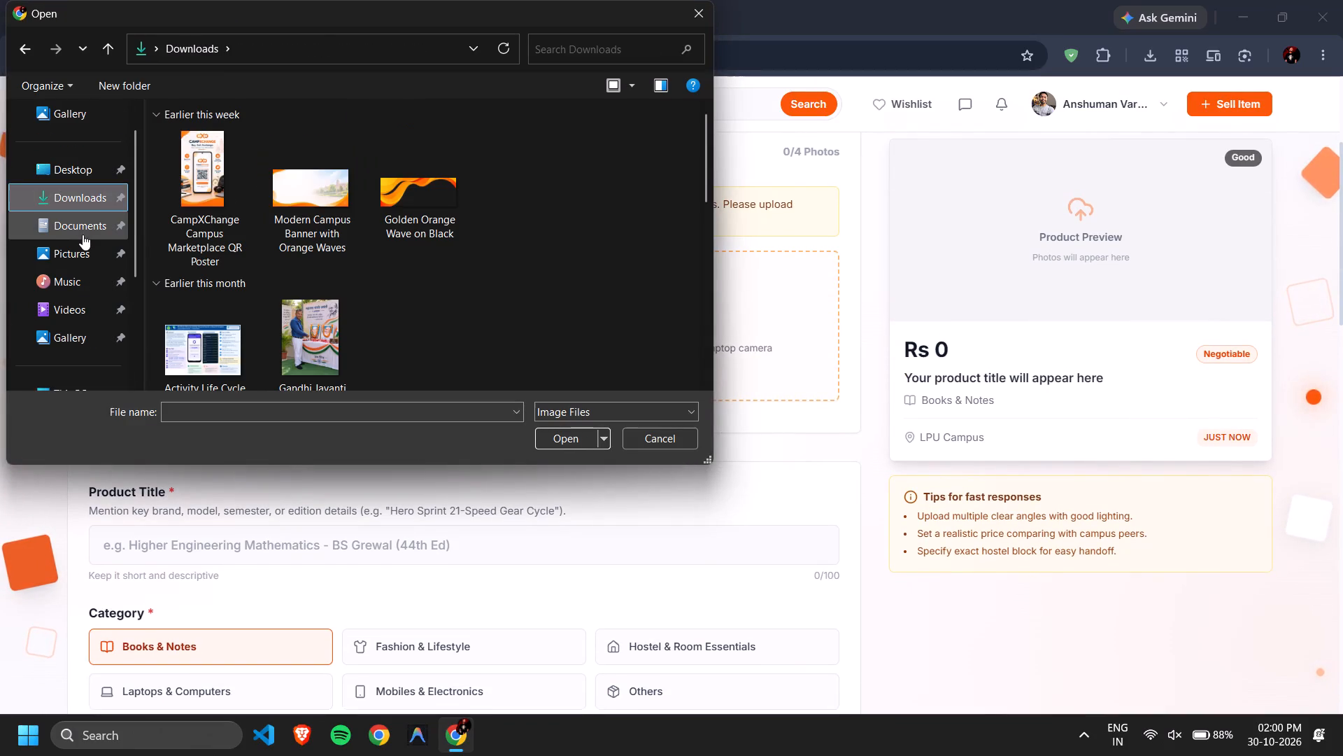
click(79, 260)
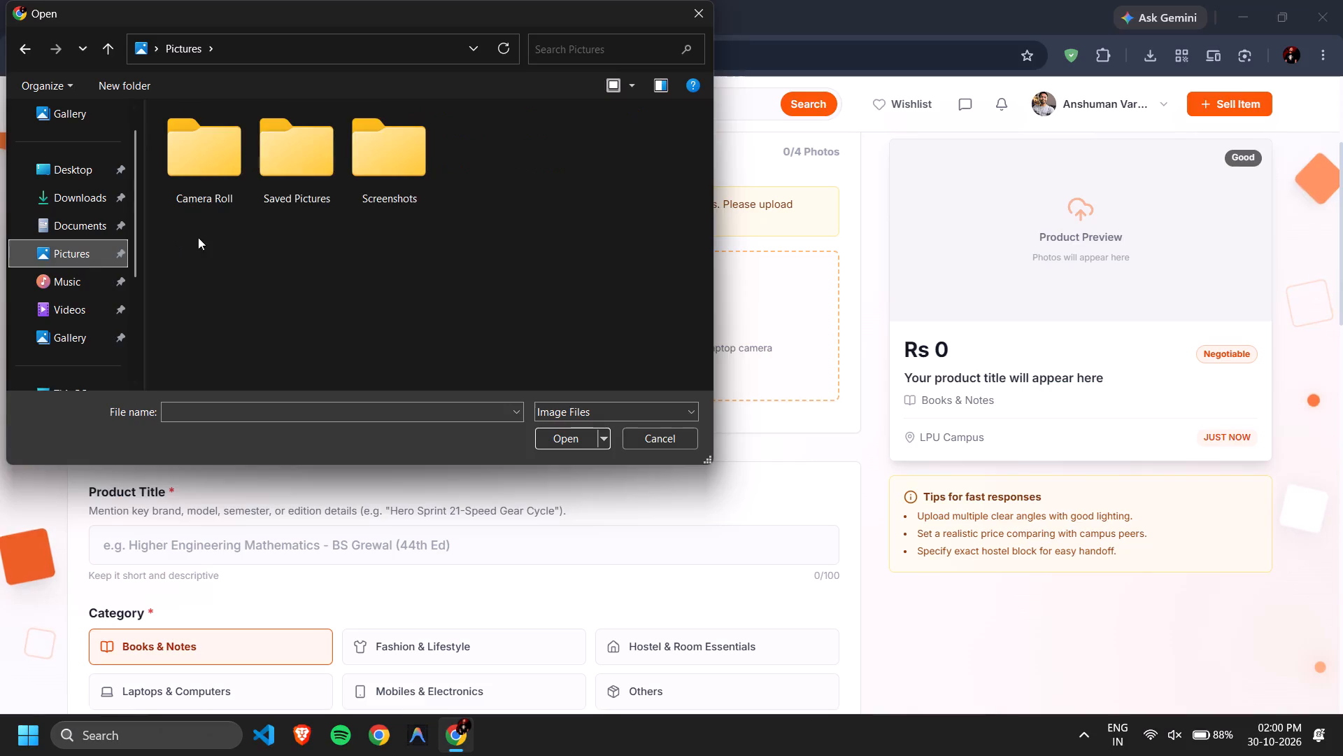
double_click(411, 165)
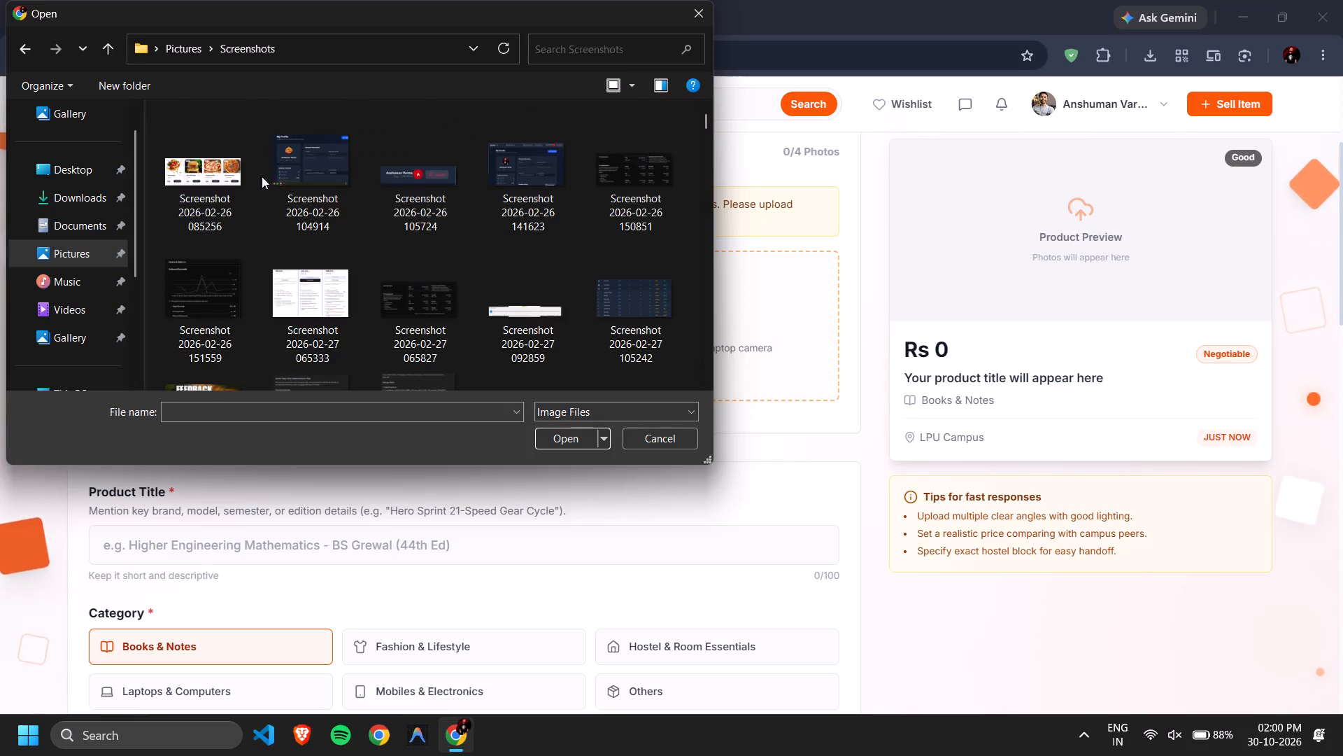
click(228, 176)
ctrl+click(312, 185)
ctrl+click(395, 190)
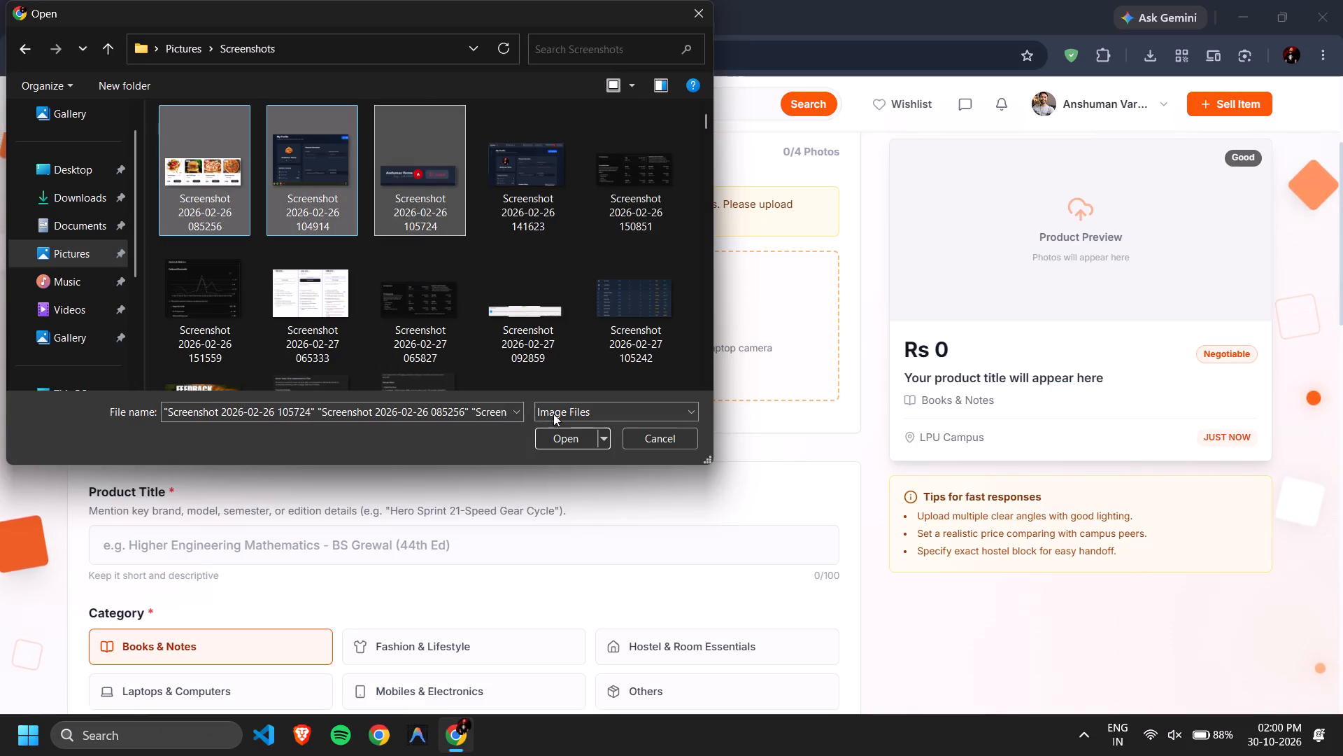
click(574, 431)
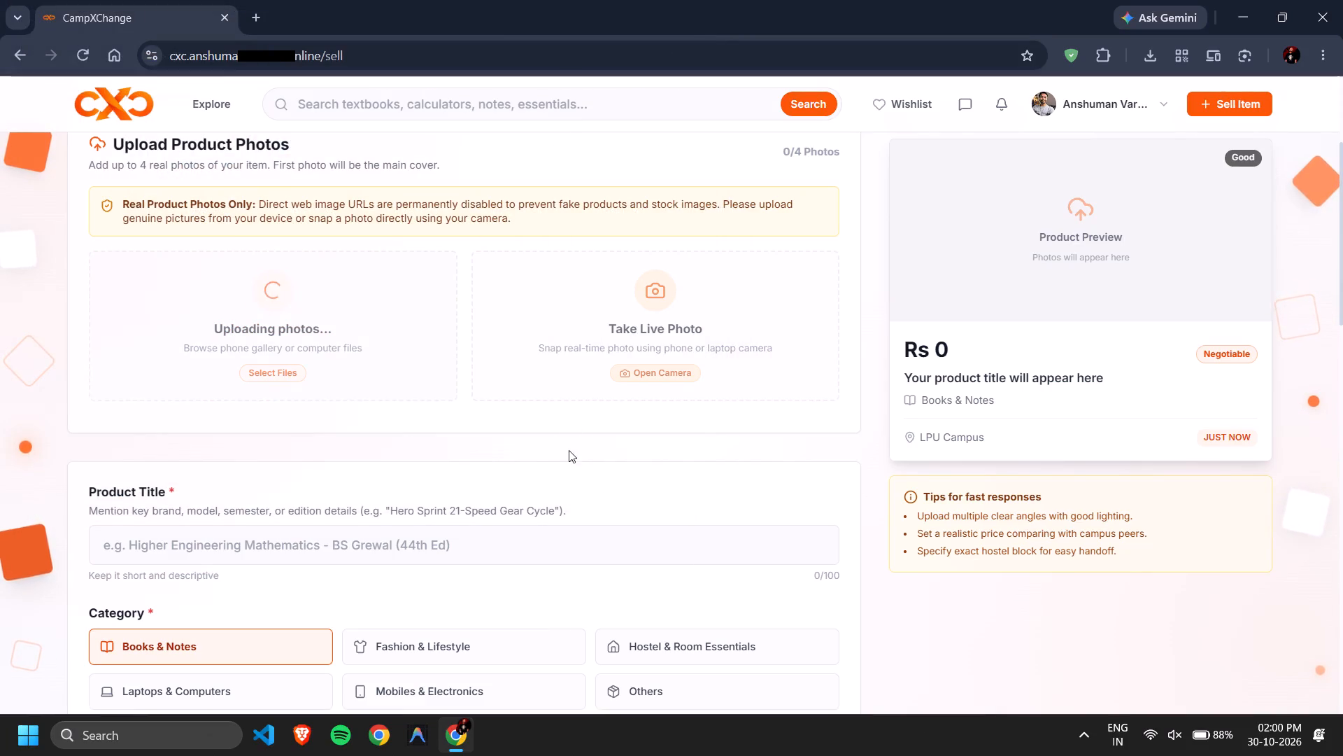
scroll(616, 461, up, 1)
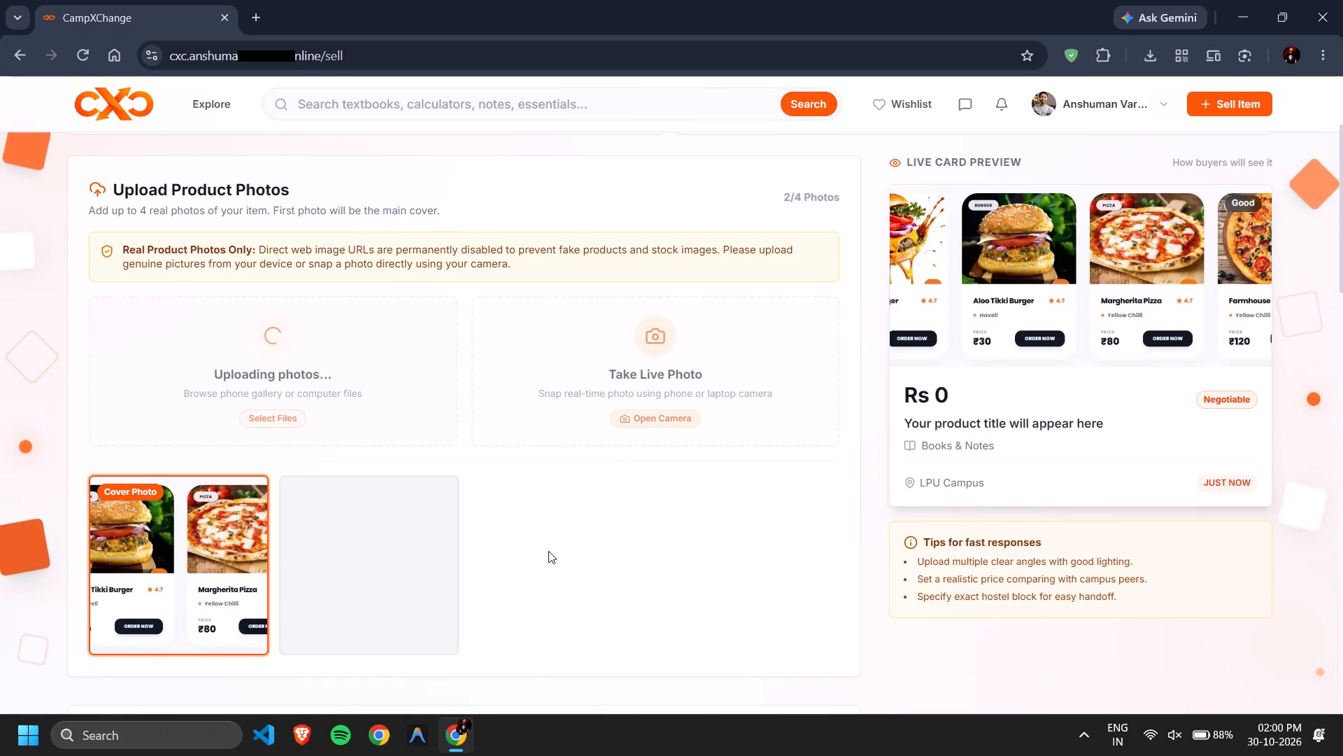
Enter "Demo Product" as the product title of the listing.
scroll(548, 551, down, 2)
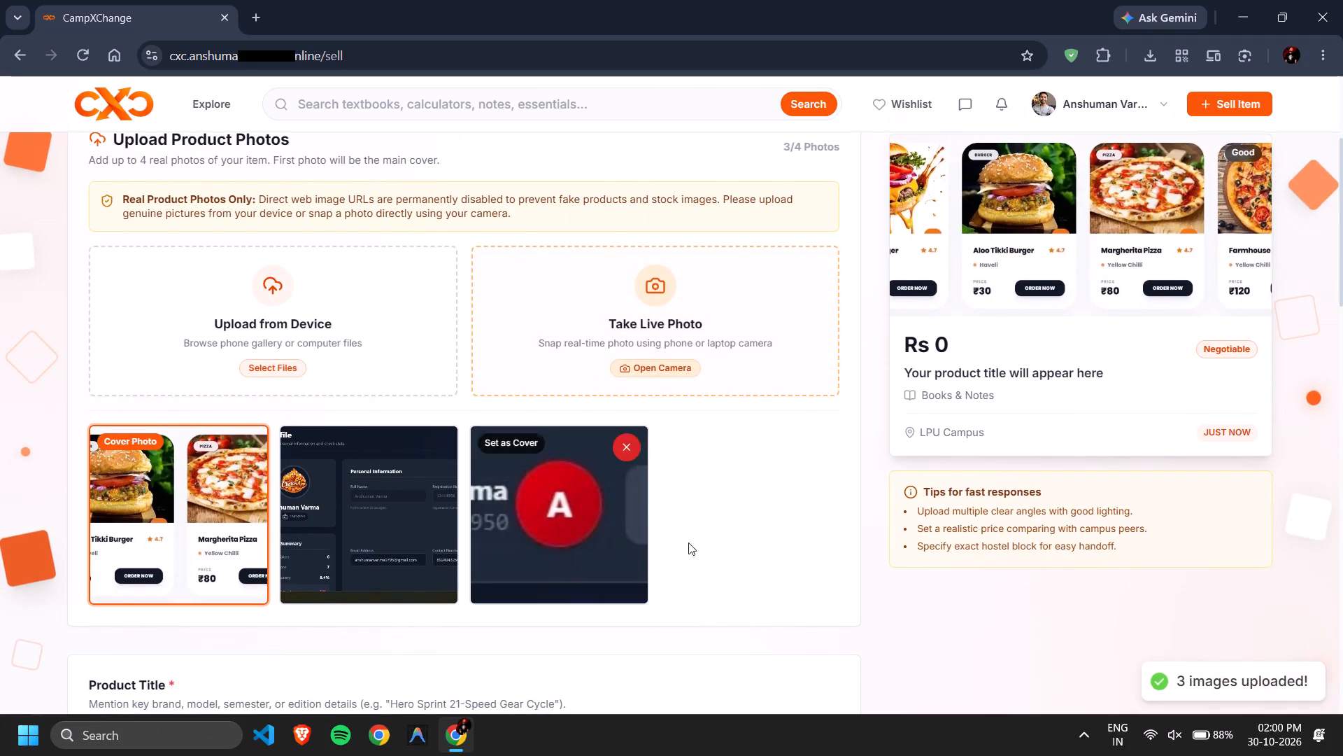
scroll(713, 539, down, 4)
click(613, 524)
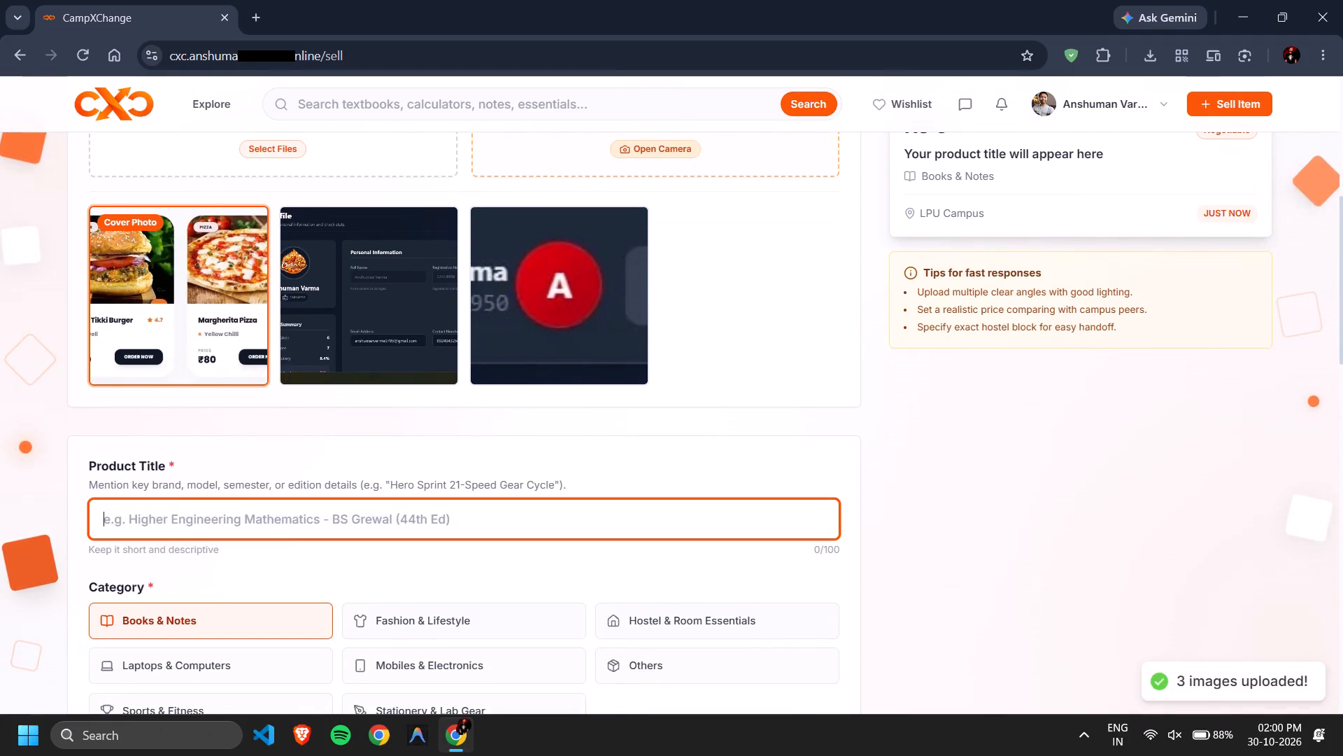
text(Desm)
key(BackSpace)
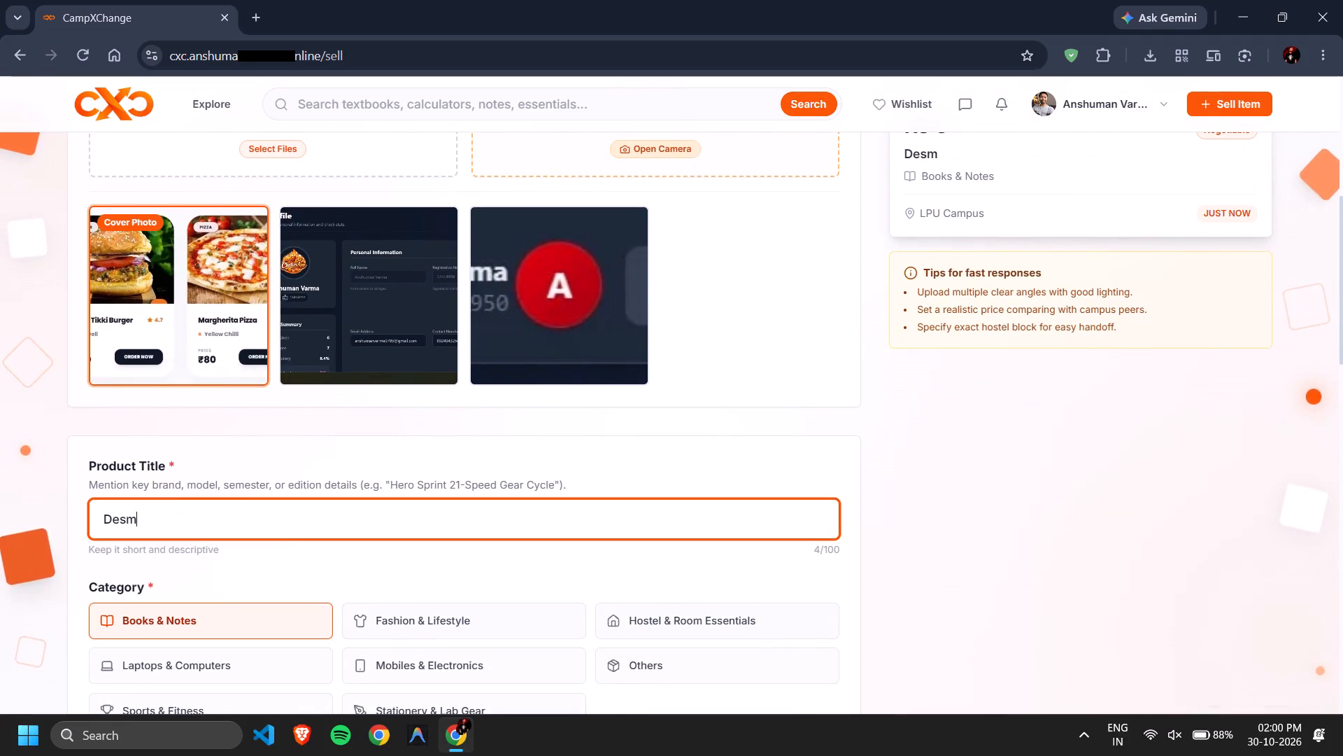
key(BackSpace)
text(mo Product)
key(Tab)
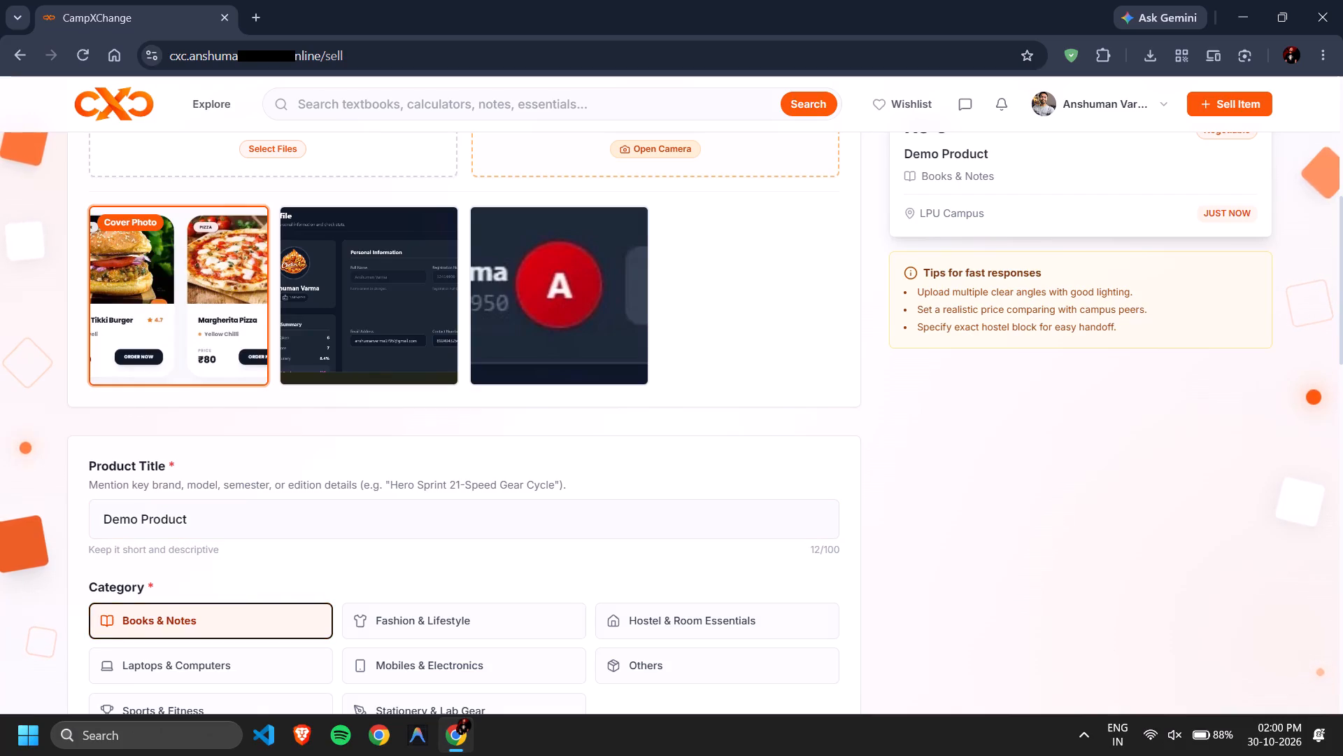
Set the product category to Others.
scroll(613, 524, down, 2)
click(645, 504)
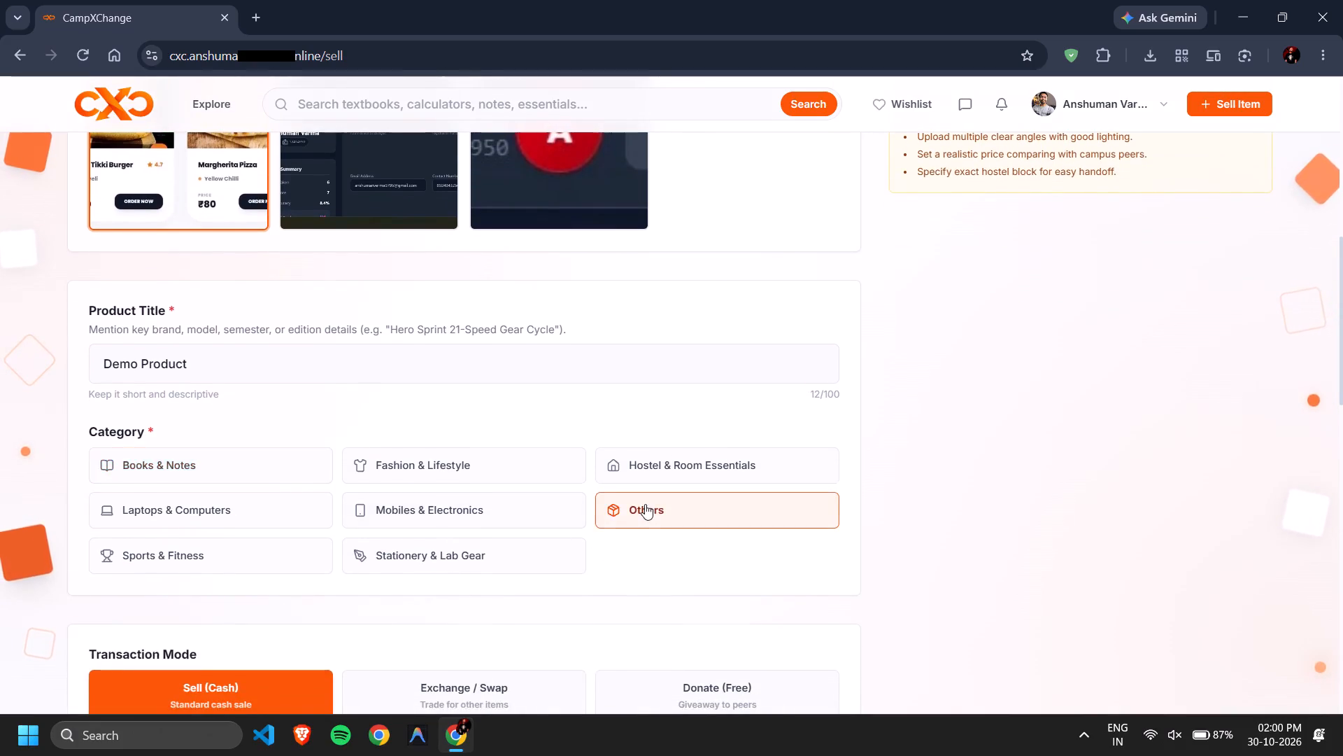
Set the original MRP price to 500 and the selling price to 450 INR.
scroll(645, 504, down, 4)
click(629, 514)
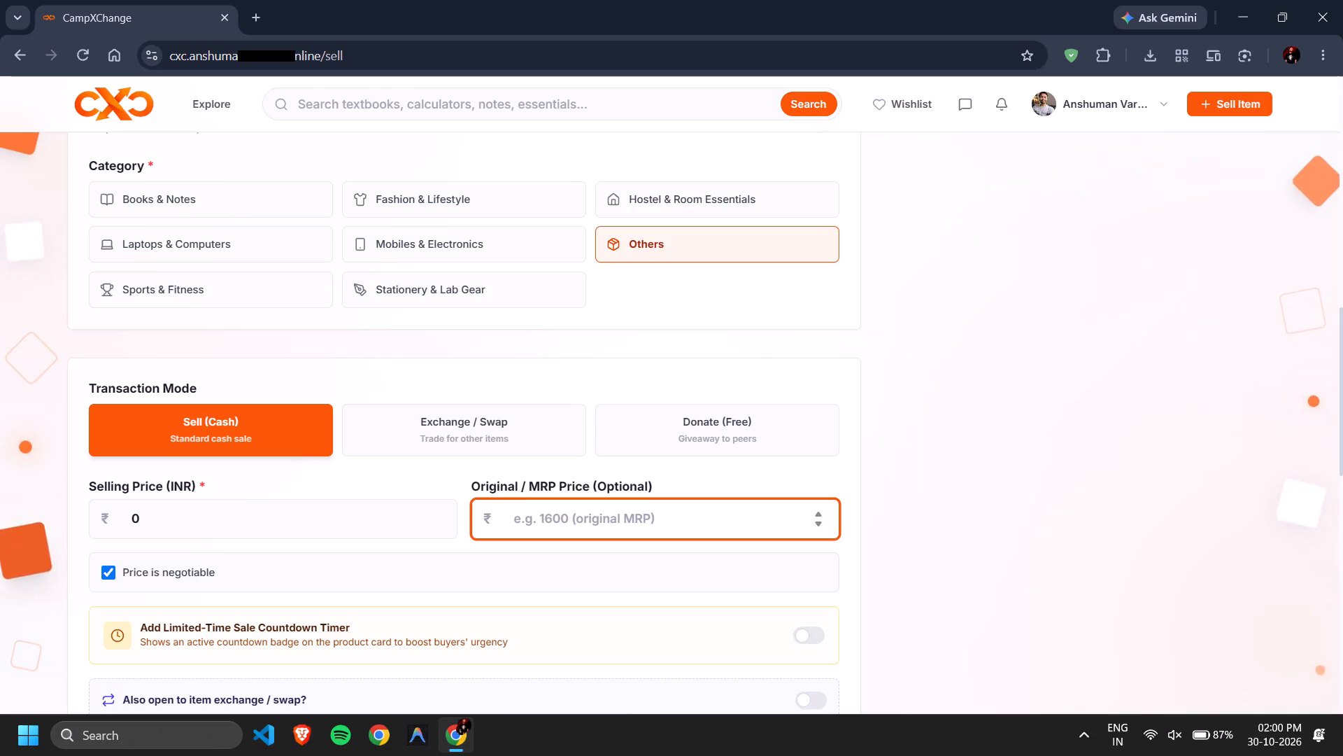
text(5000)
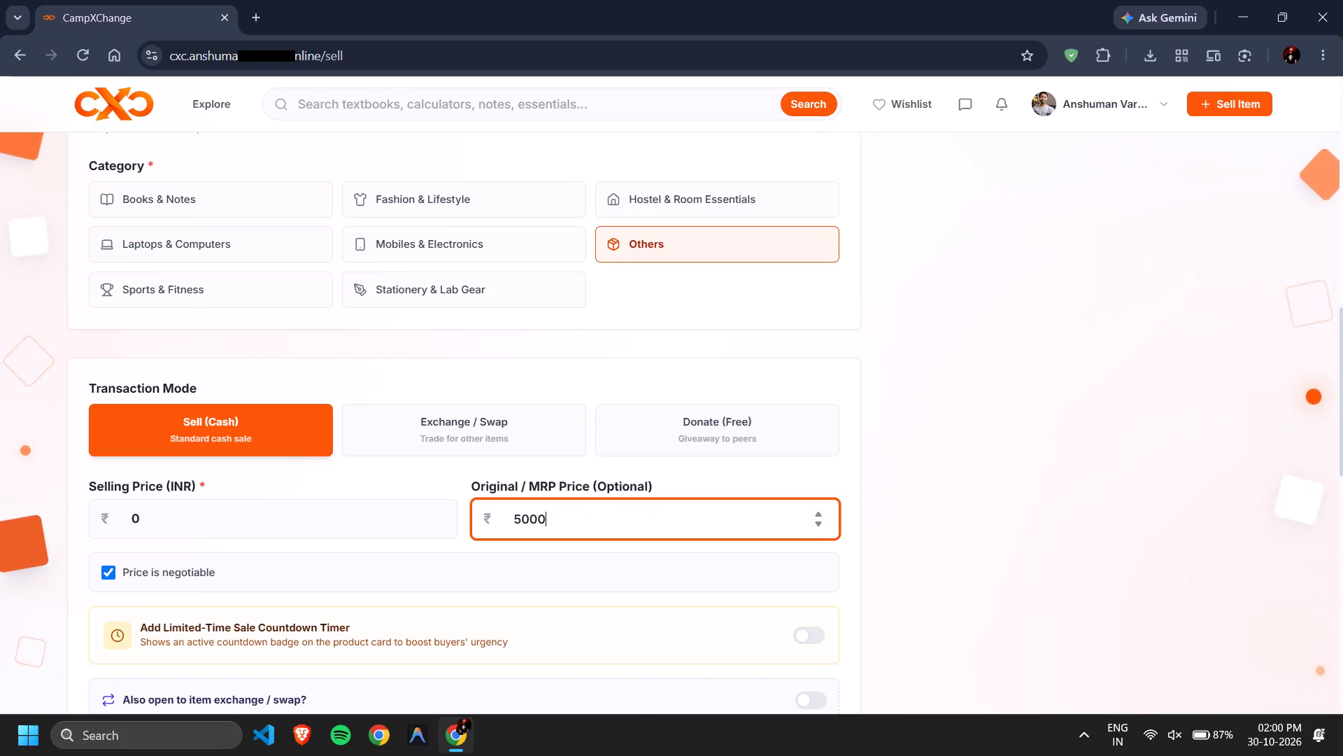
key(BackSpace)
key(shift+Tab)
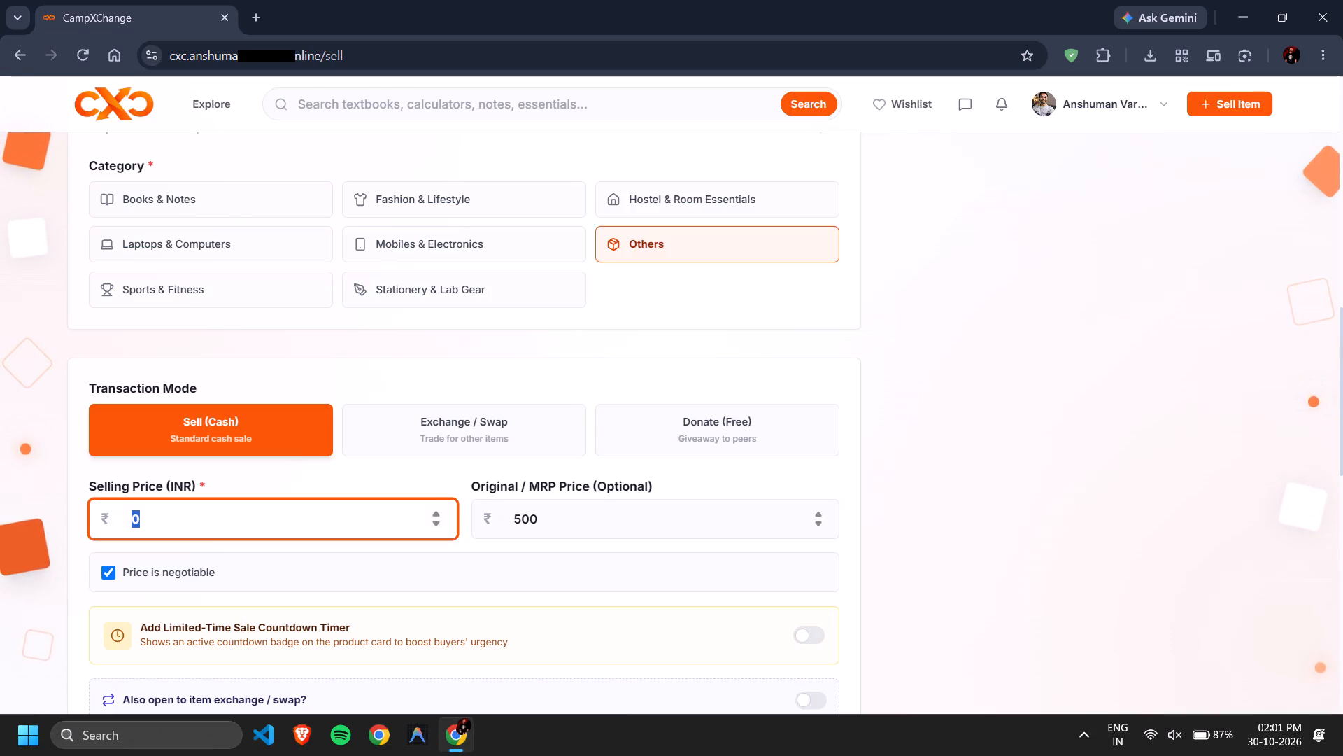
text(450)
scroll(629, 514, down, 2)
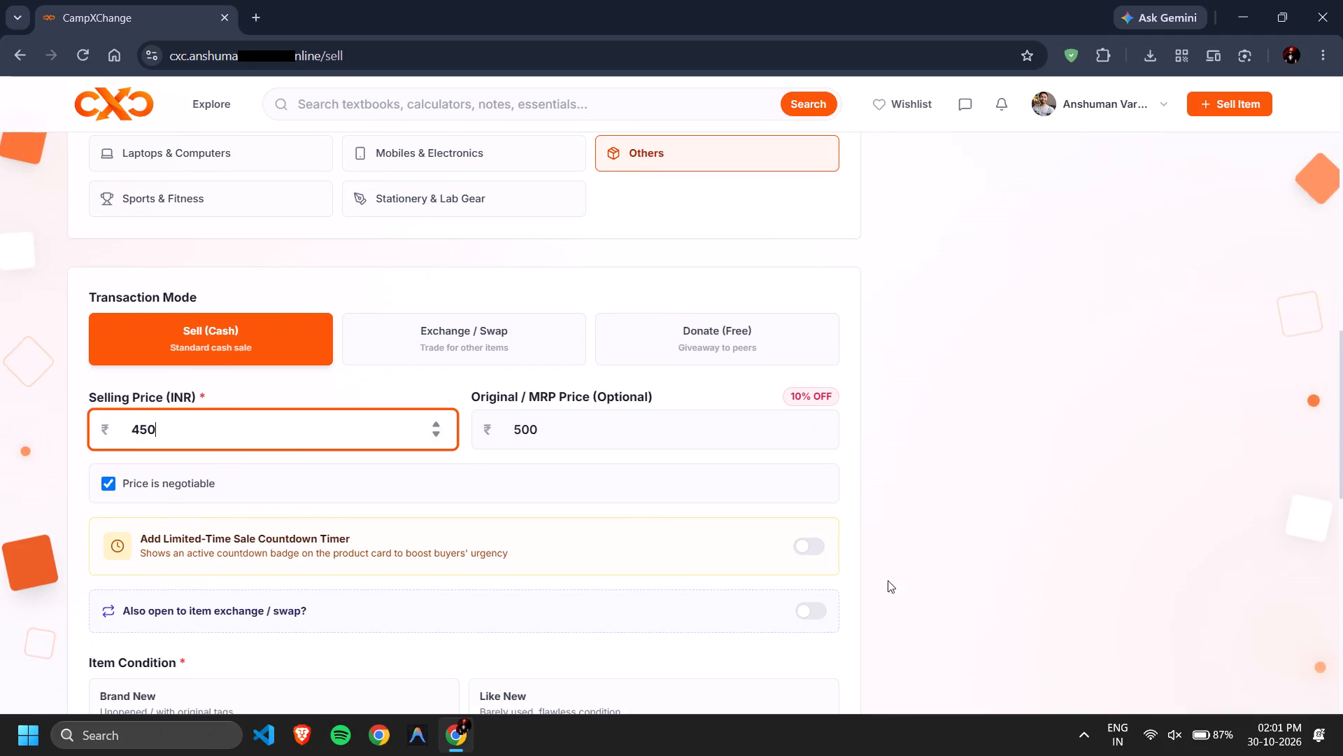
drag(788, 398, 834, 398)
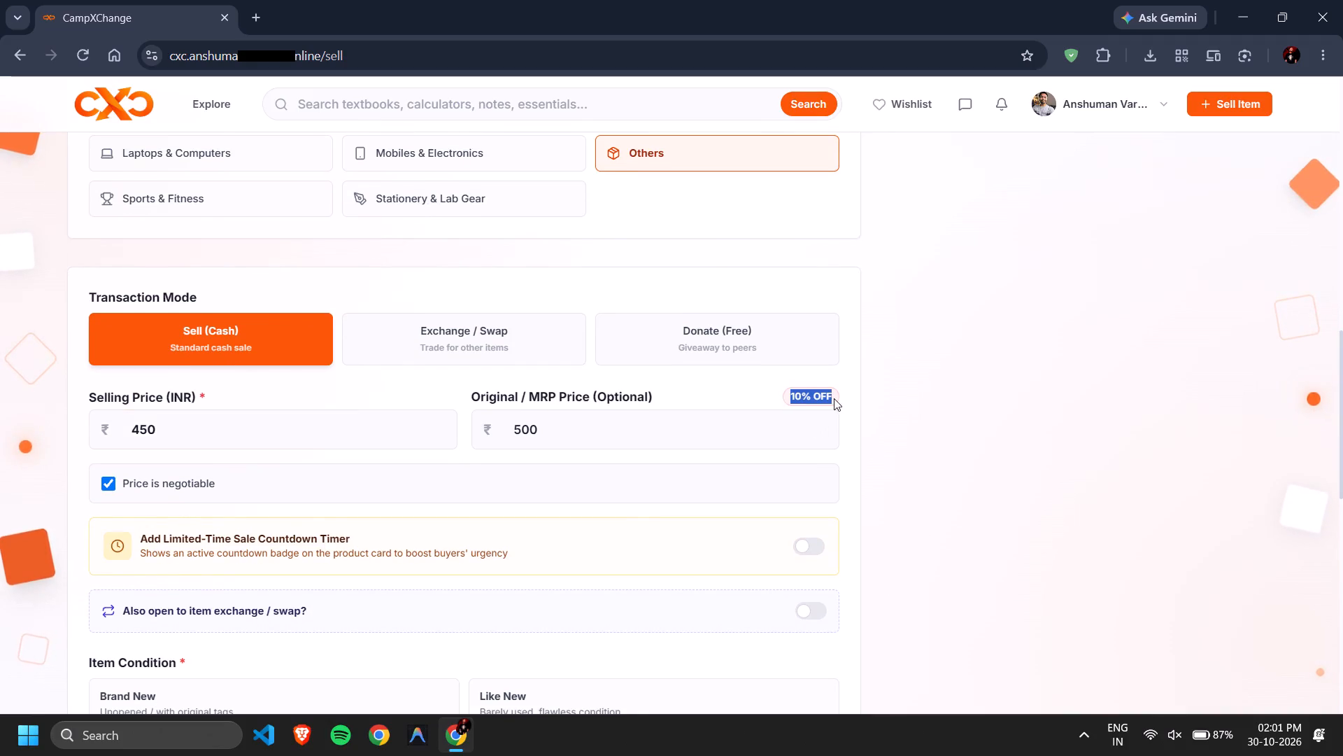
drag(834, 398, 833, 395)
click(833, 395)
scroll(229, 531, down, 1)
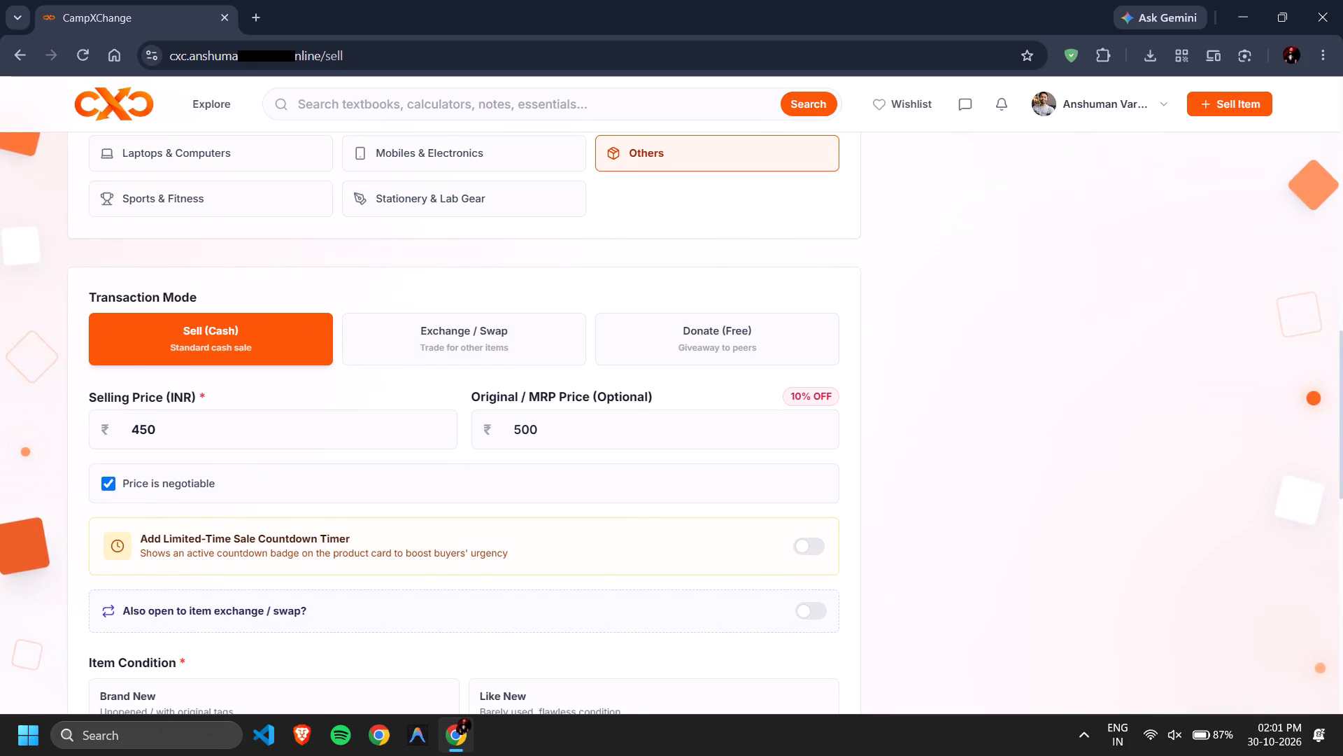
scroll(229, 531, down, 1)
click(190, 399)
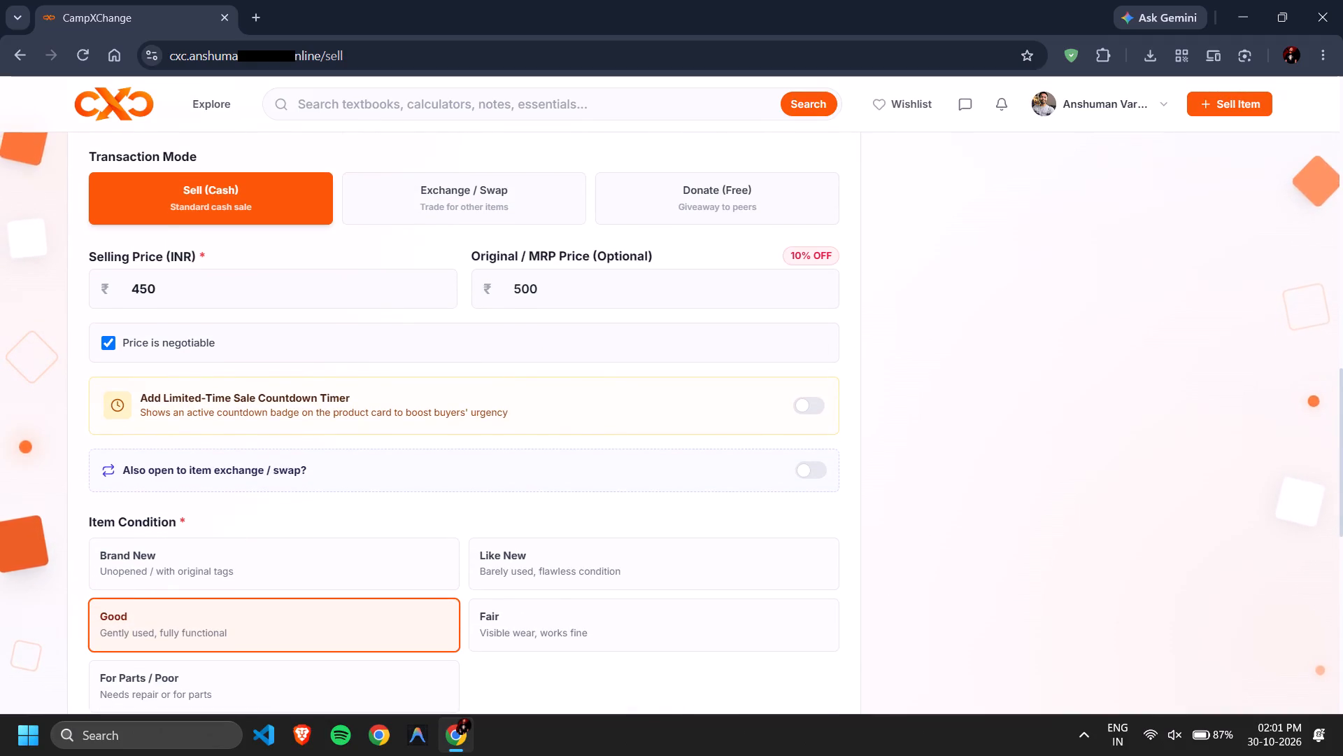
drag(142, 399, 534, 409)
click(811, 401)
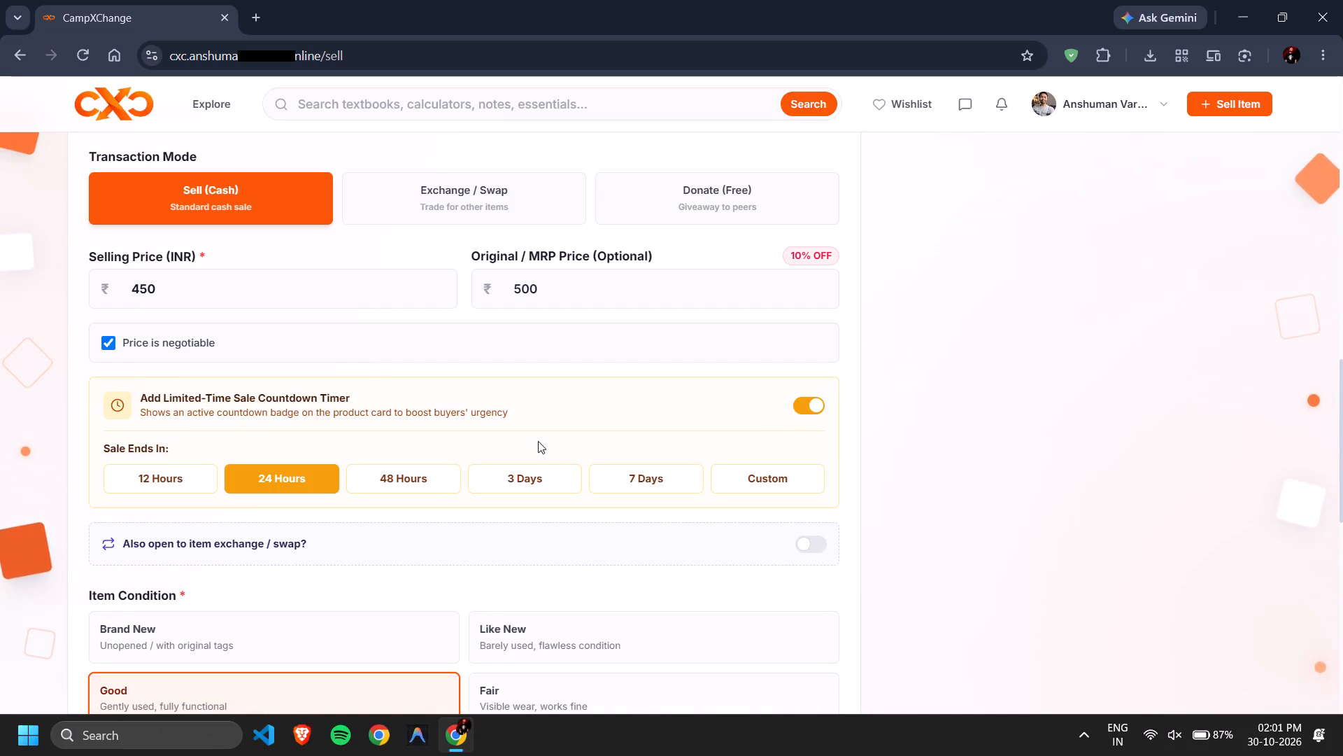
click(603, 474)
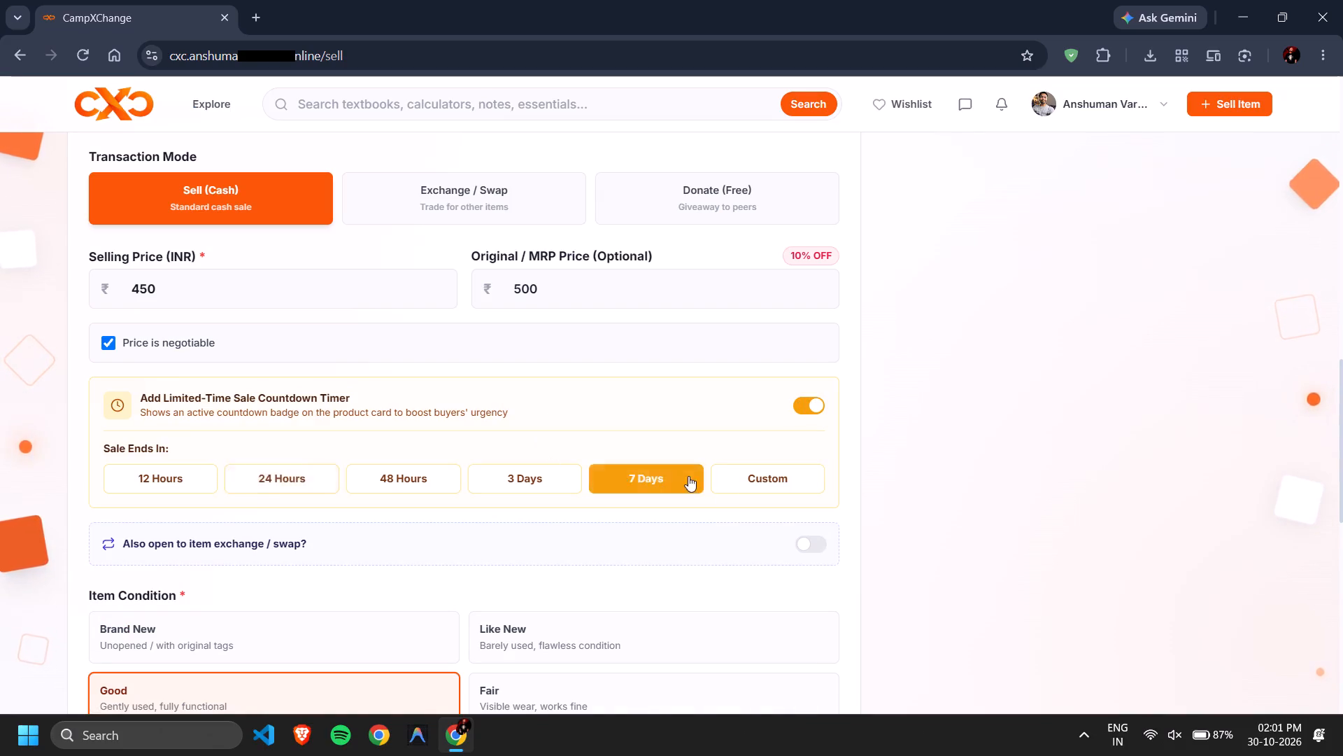
click(739, 481)
click(261, 542)
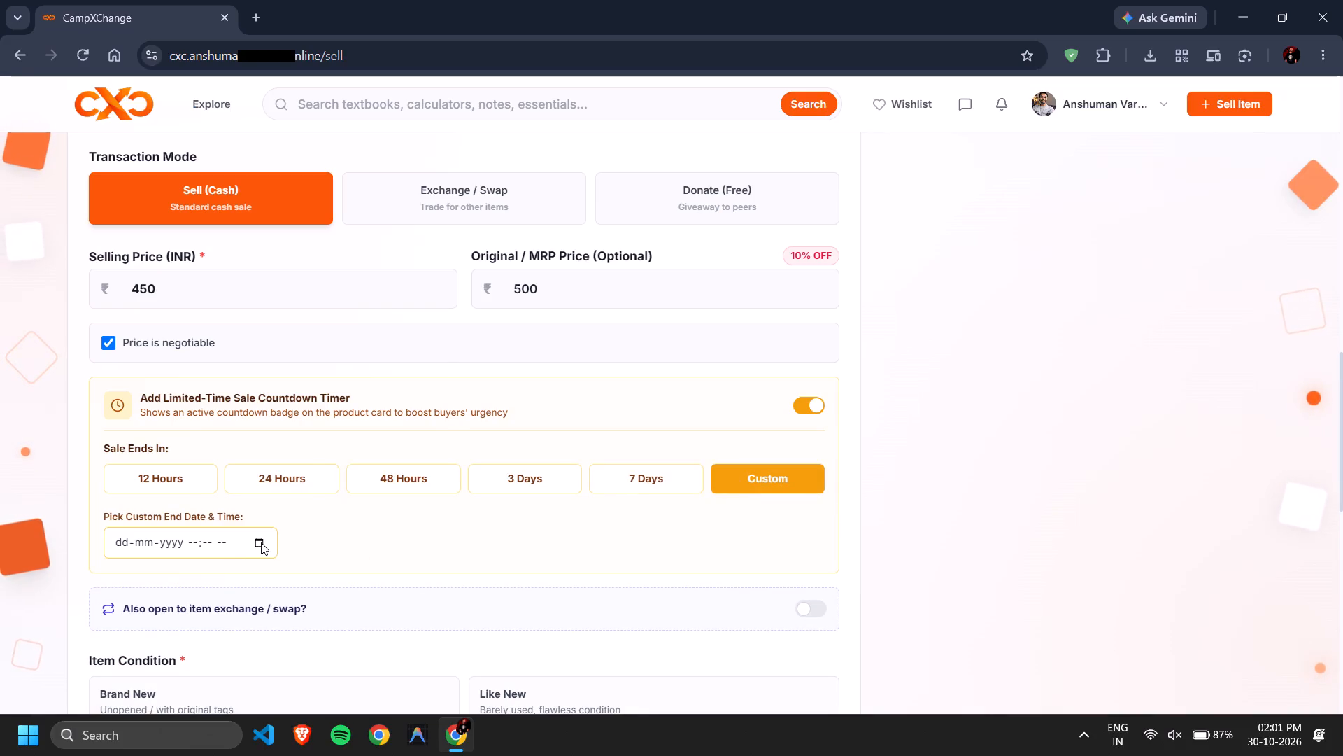
click(267, 451)
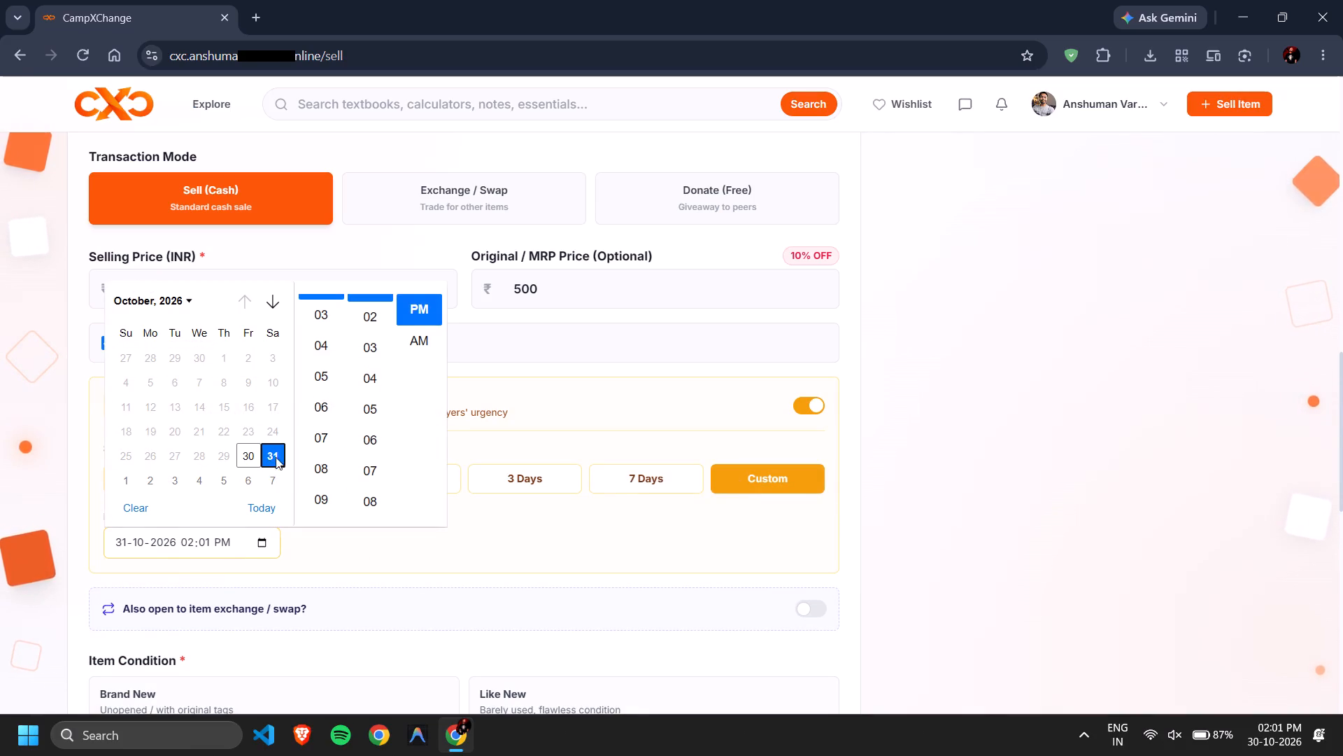
click(464, 581)
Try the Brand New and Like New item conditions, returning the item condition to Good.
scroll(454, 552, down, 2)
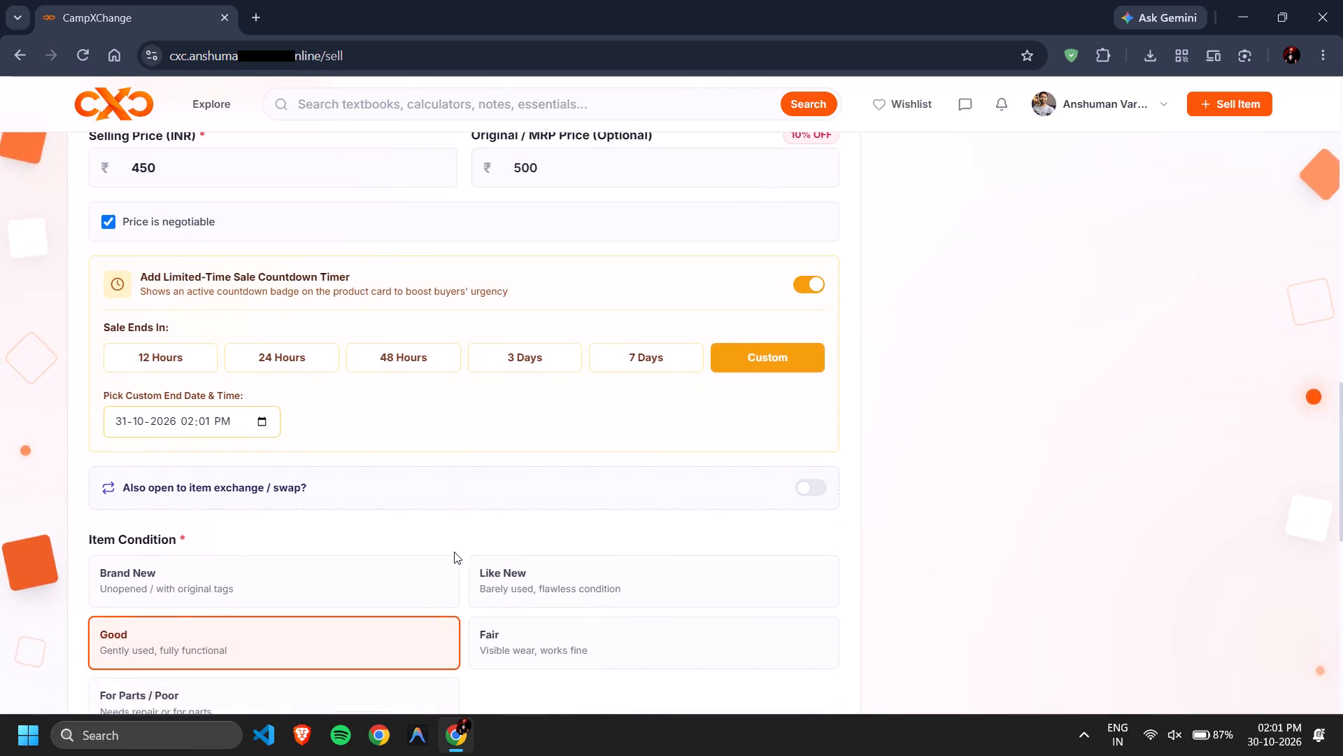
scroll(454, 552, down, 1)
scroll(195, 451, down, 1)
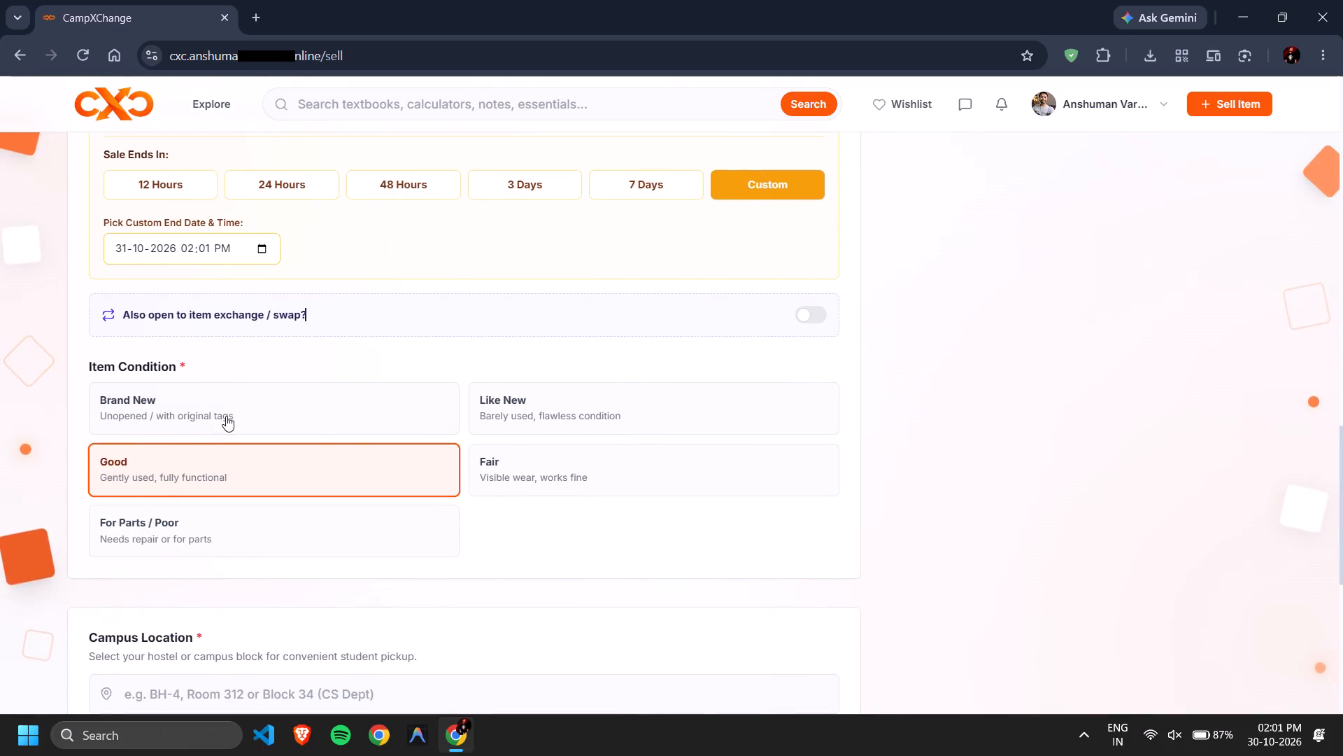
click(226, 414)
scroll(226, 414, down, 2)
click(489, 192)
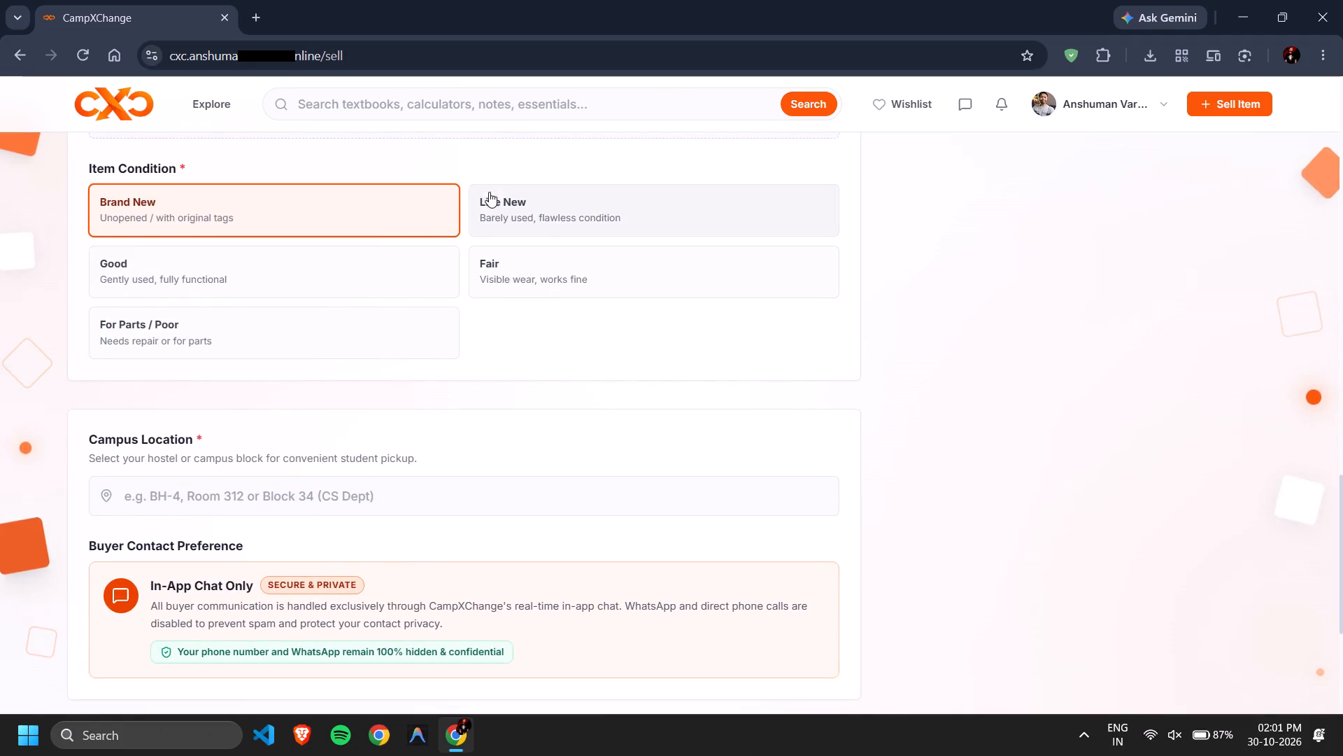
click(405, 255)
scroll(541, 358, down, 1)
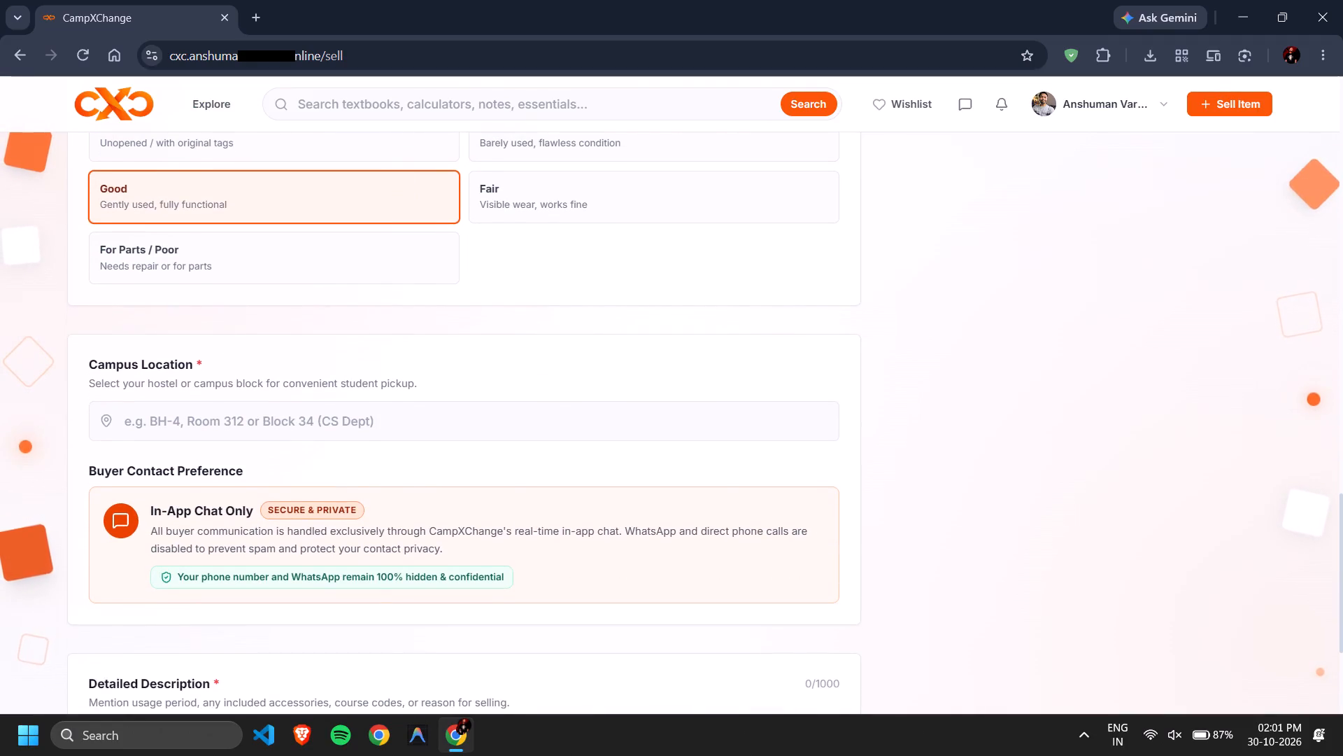
Set the listing's campus location to Central Library.
click(441, 430)
scroll(441, 430, down, 1)
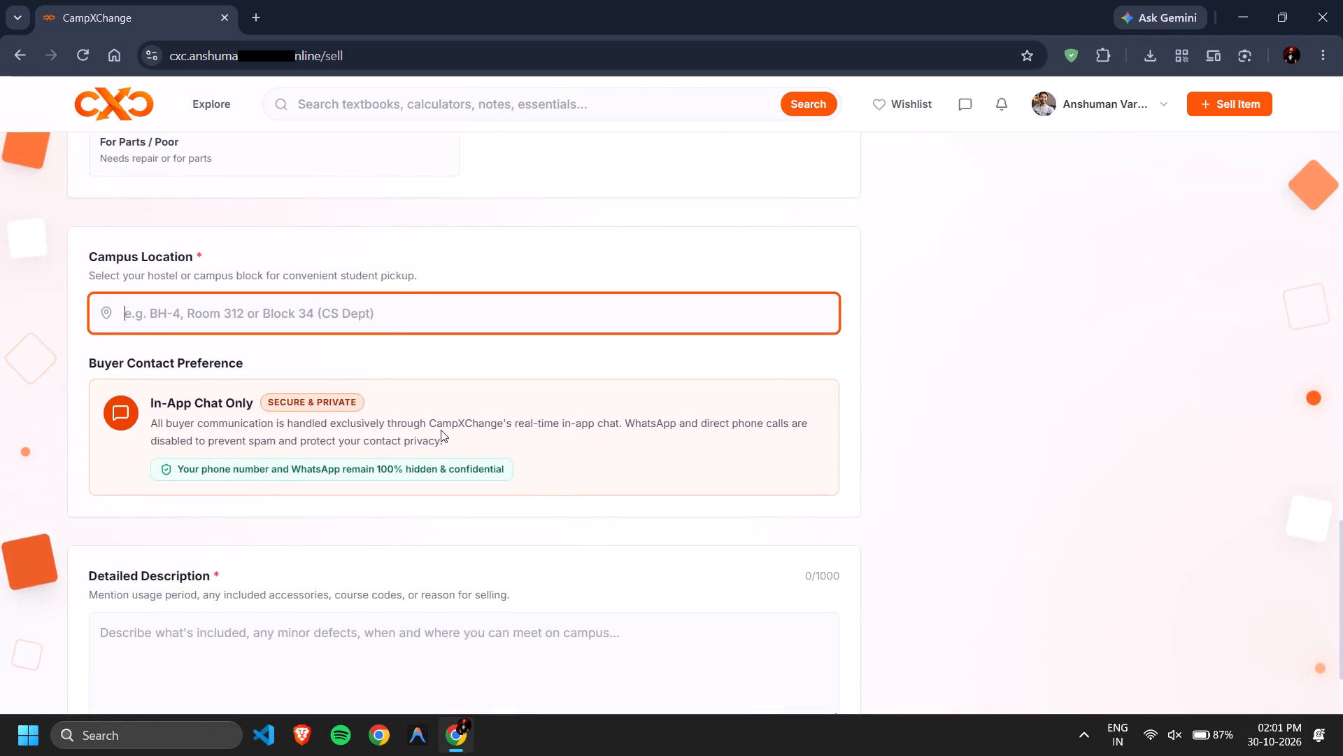
key(shift+b)
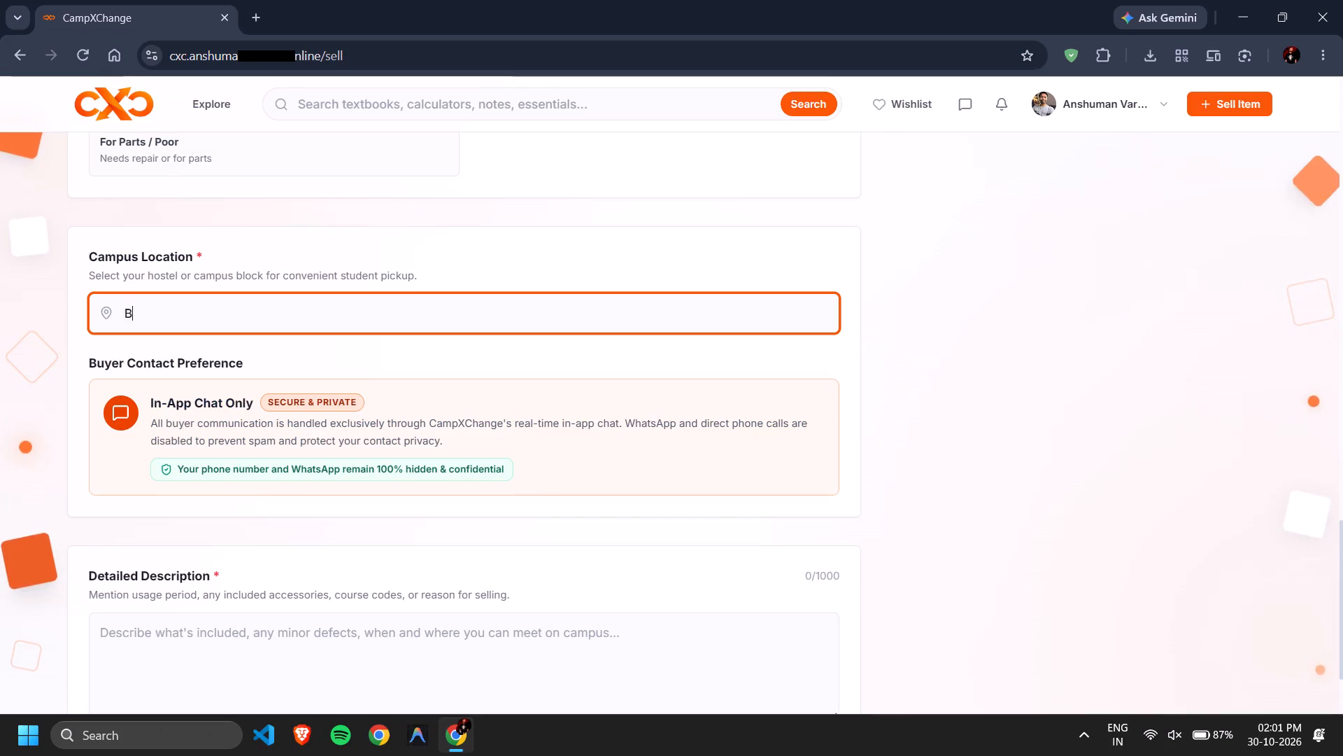
key(BackSpace)
text(Central Lira)
key(BackSpace)
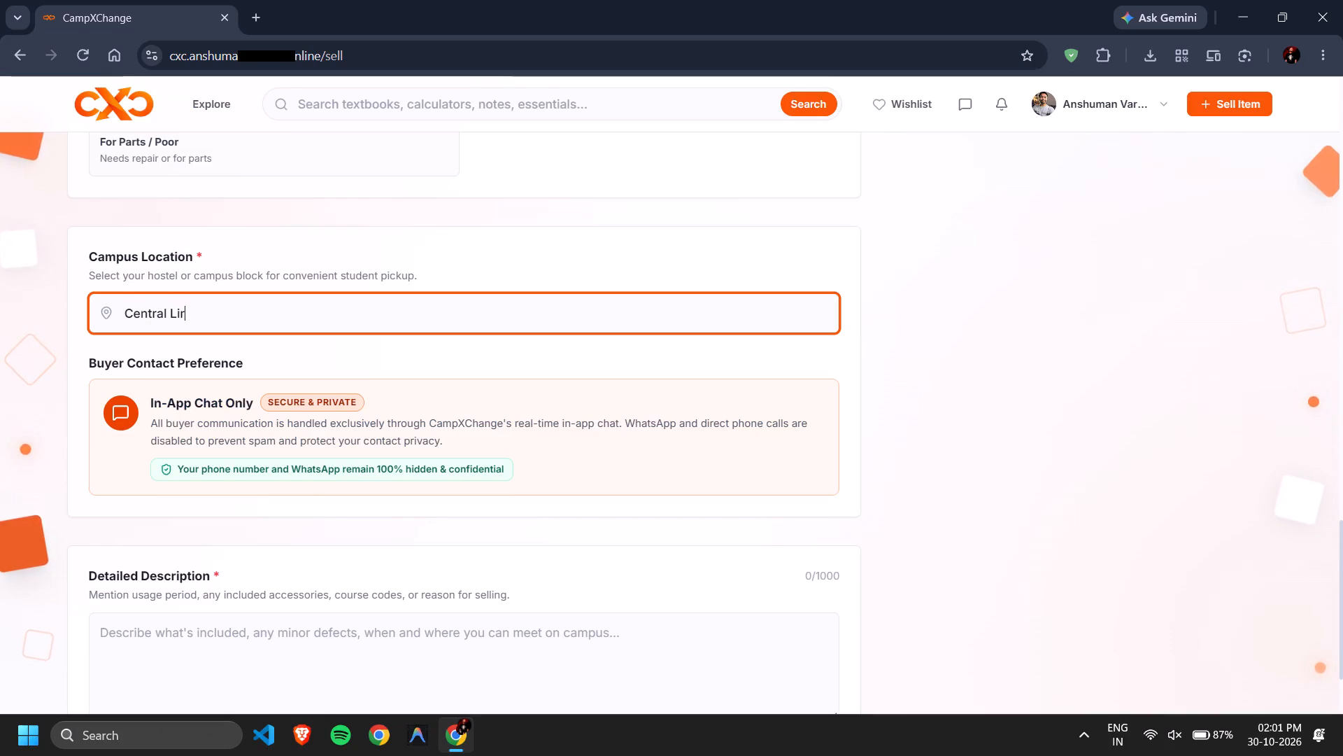
key(BackSpace)
text(bra)
text(ry)
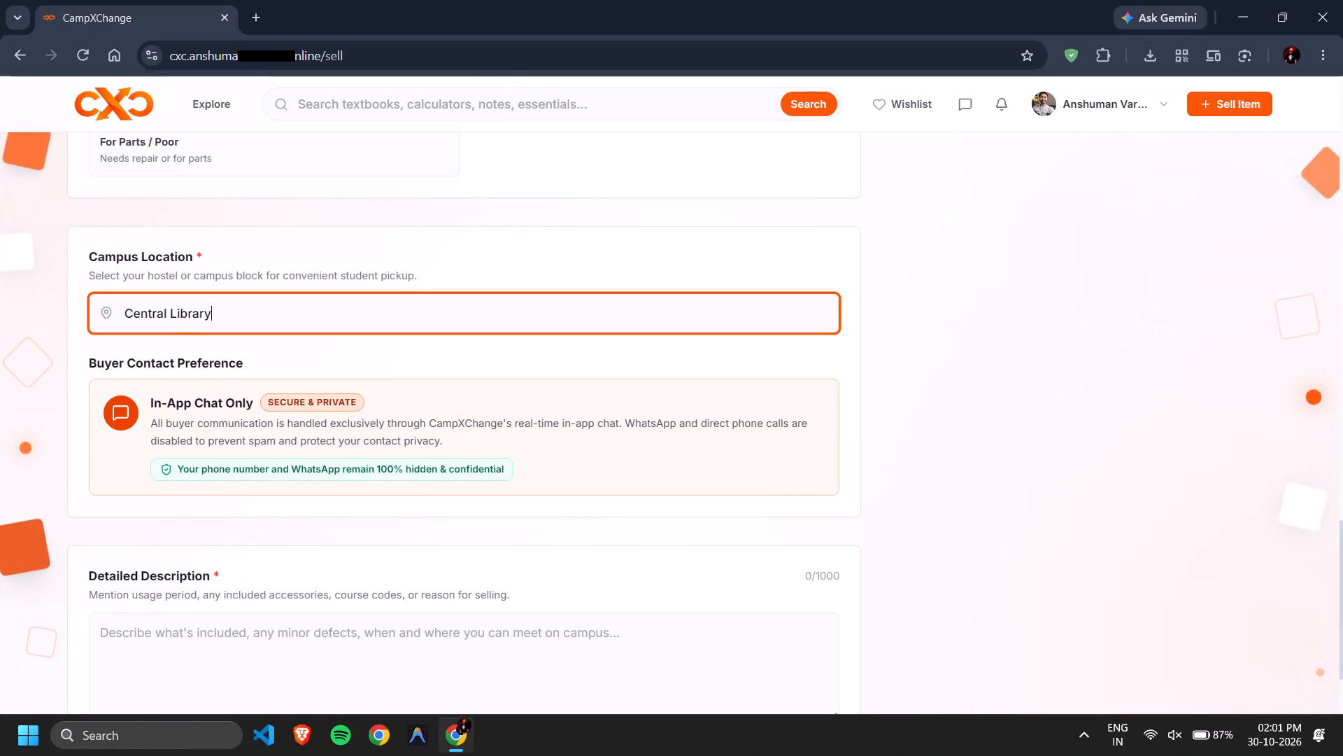
Enter "Demo Product" as the listing's detailed description.
scroll(441, 430, down, 1)
click(336, 531)
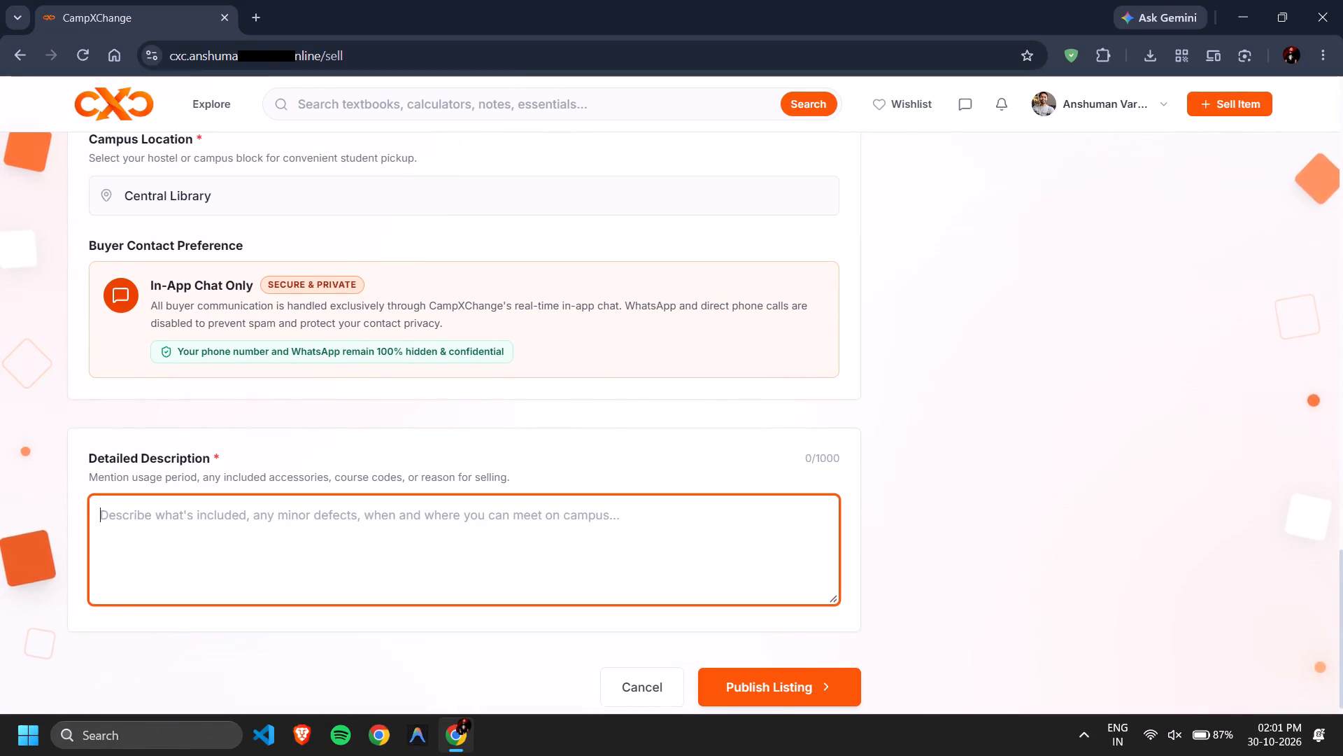
text(Demo Product)
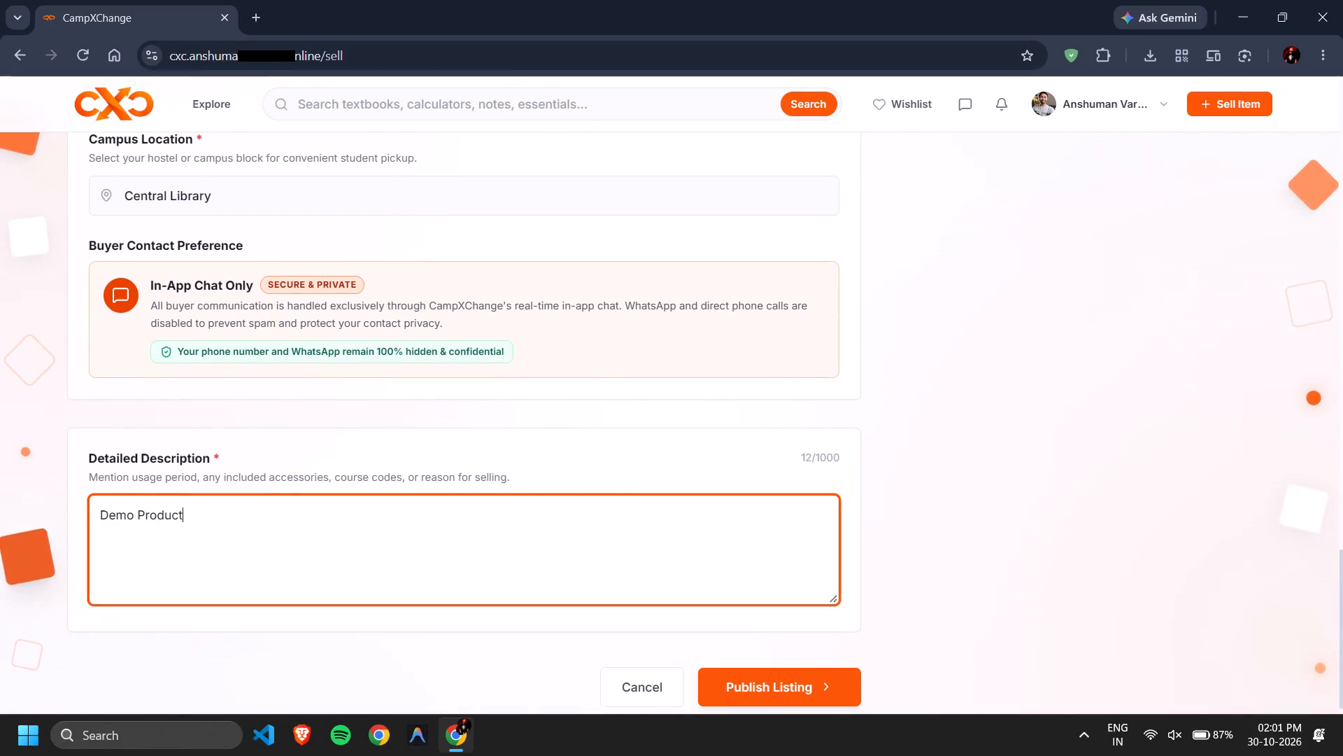
Publish the completed Demo Product listing.
scroll(336, 531, down, 3)
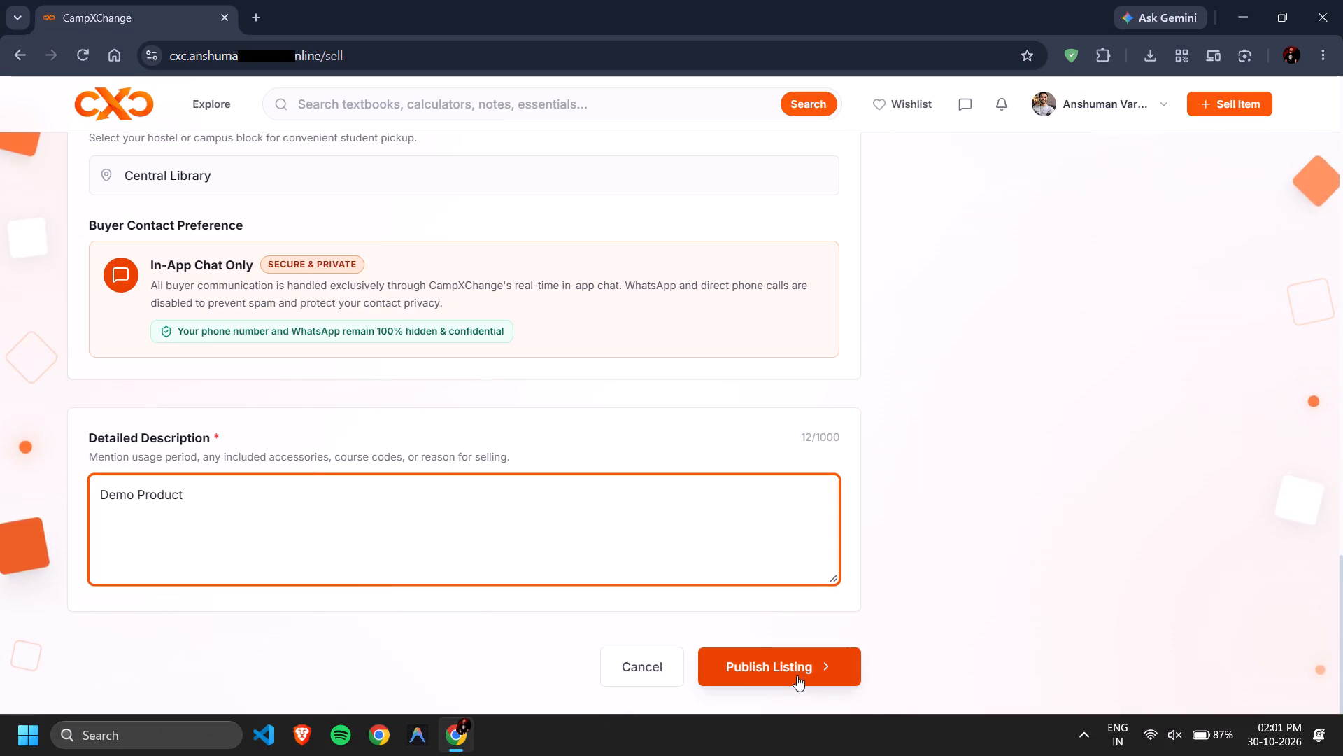
click(795, 675)
scroll(726, 538, down, 1)
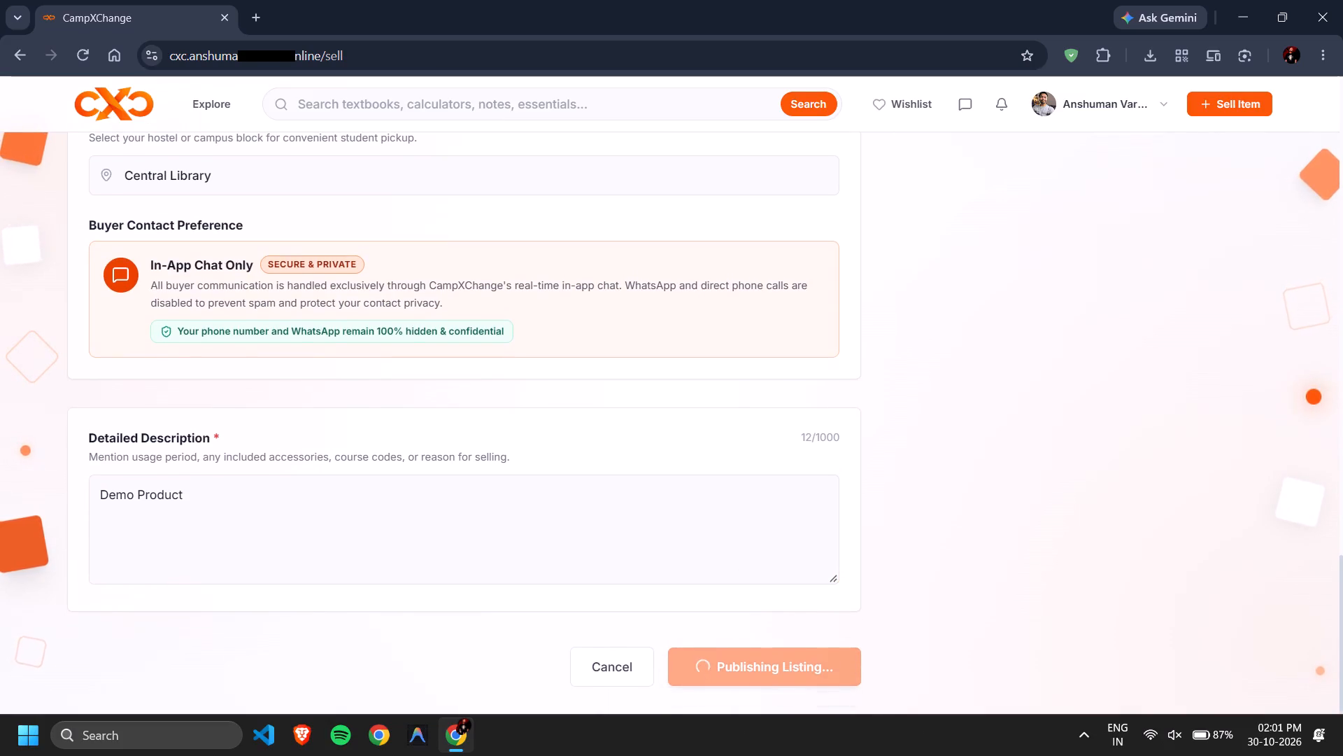
scroll(726, 538, up, 13)
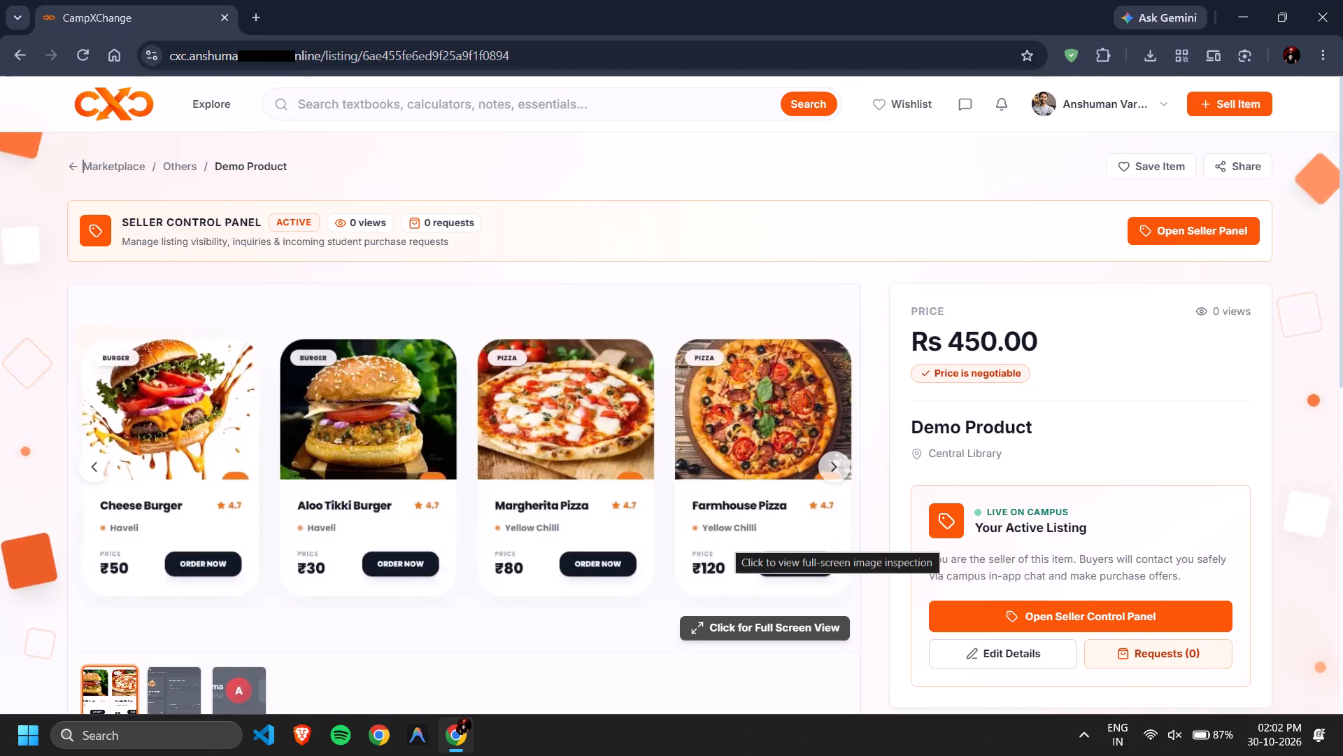
Check the published Demo Product listing on its own page and through the marketplace home page recommendations.
scroll(726, 538, down, 1)
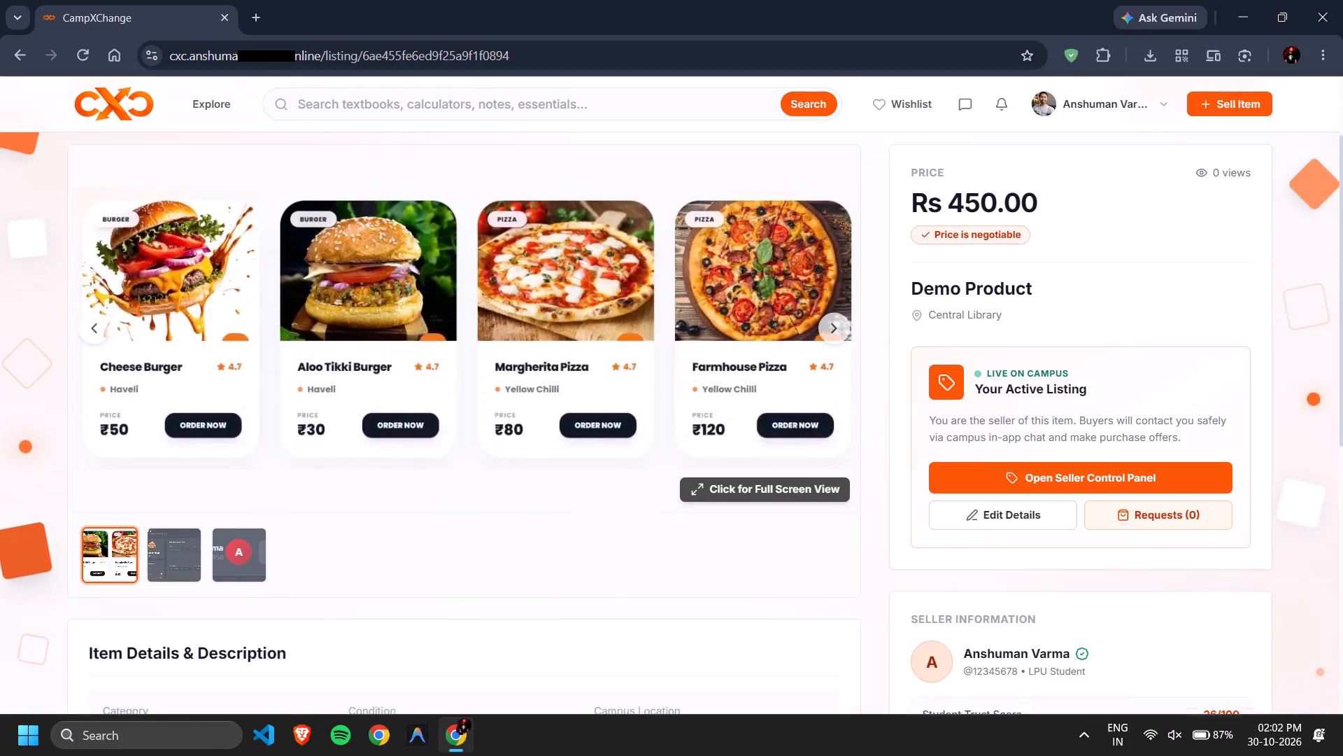
scroll(726, 538, down, 1)
scroll(423, 391, up, 6)
click(103, 88)
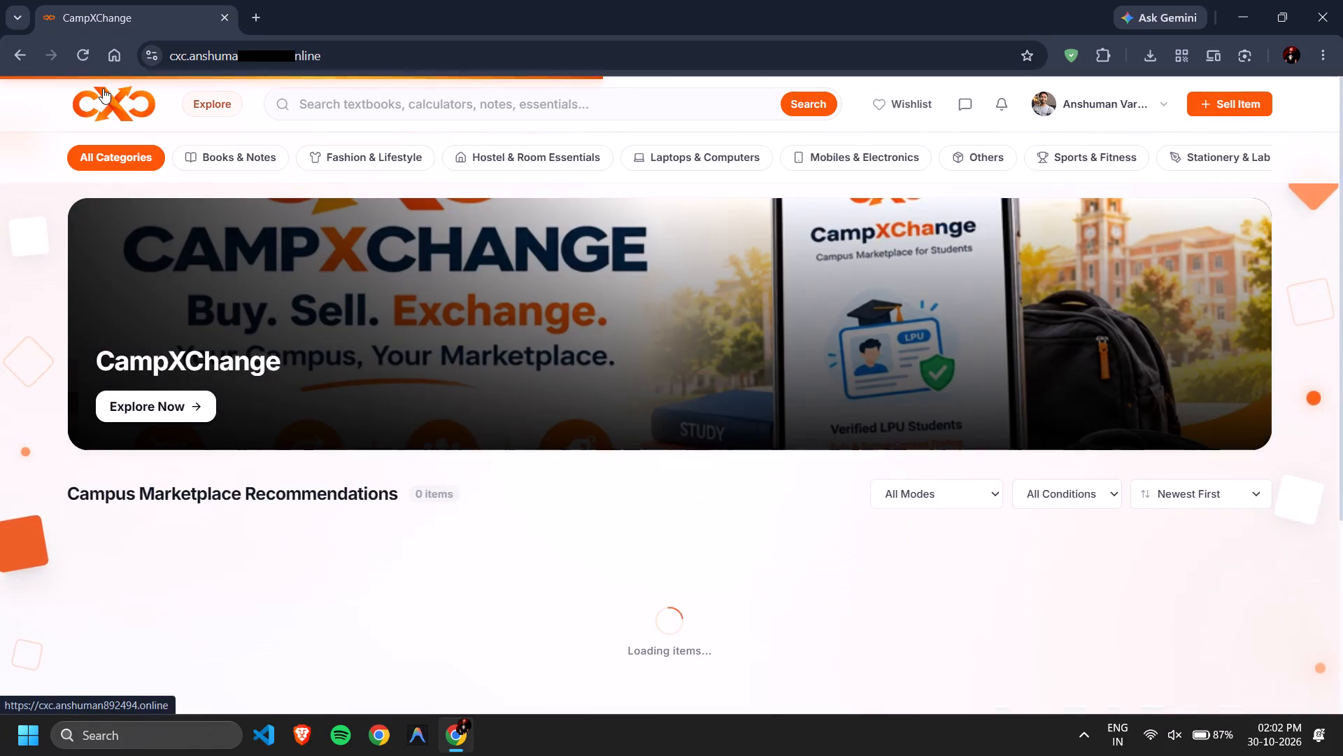
scroll(422, 365, down, 4)
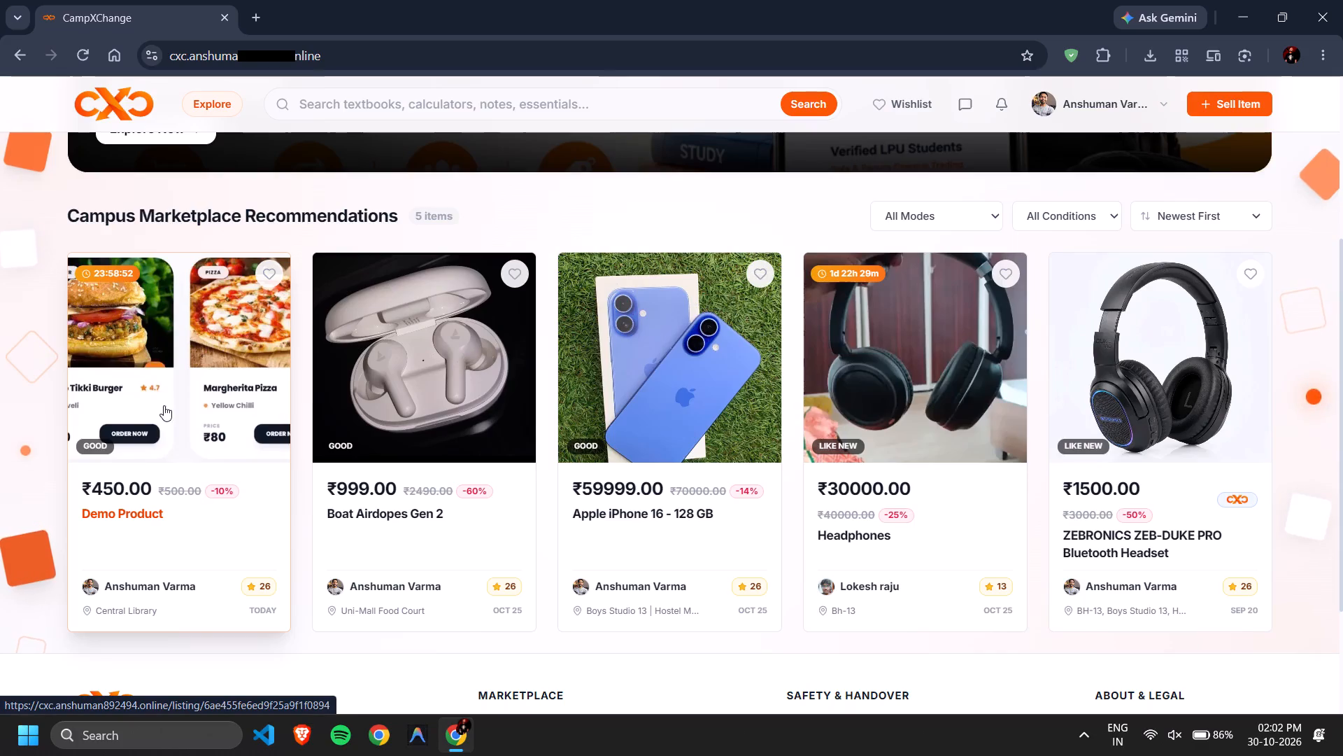
click(173, 403)
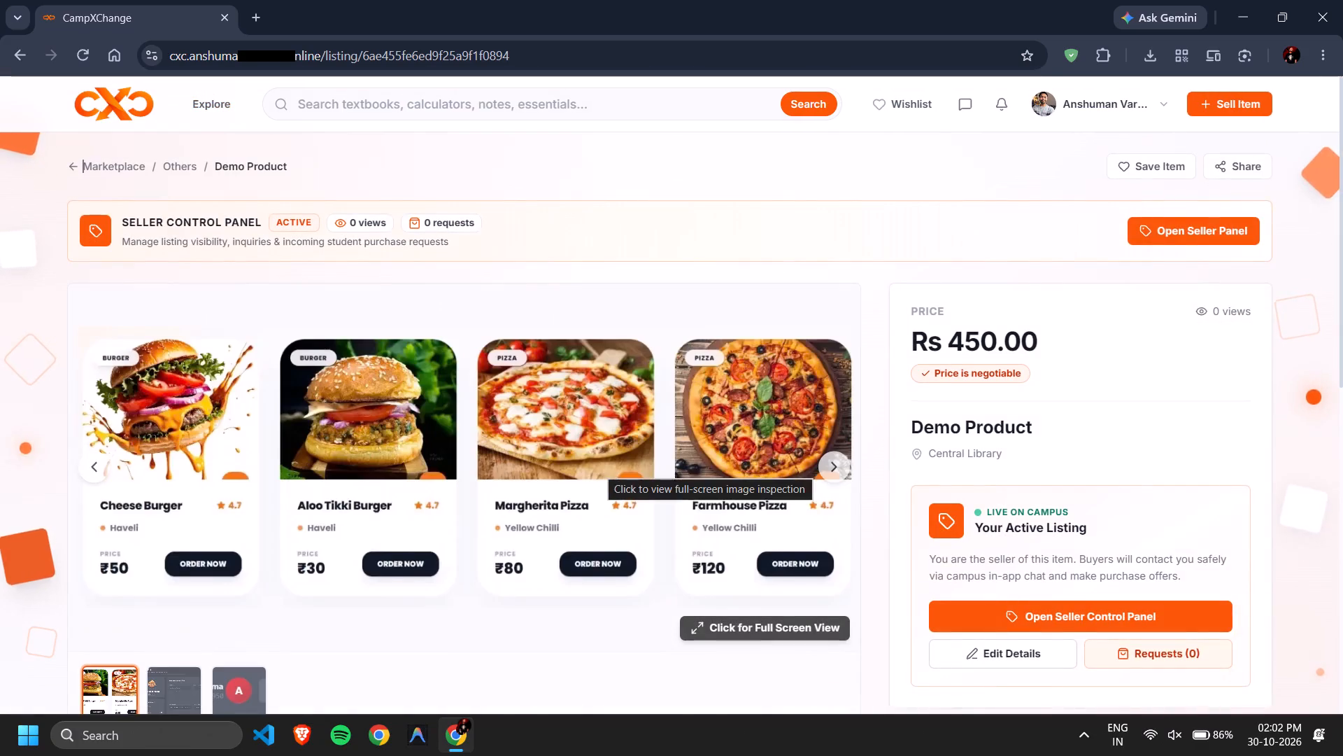
scroll(599, 465, down, 1)
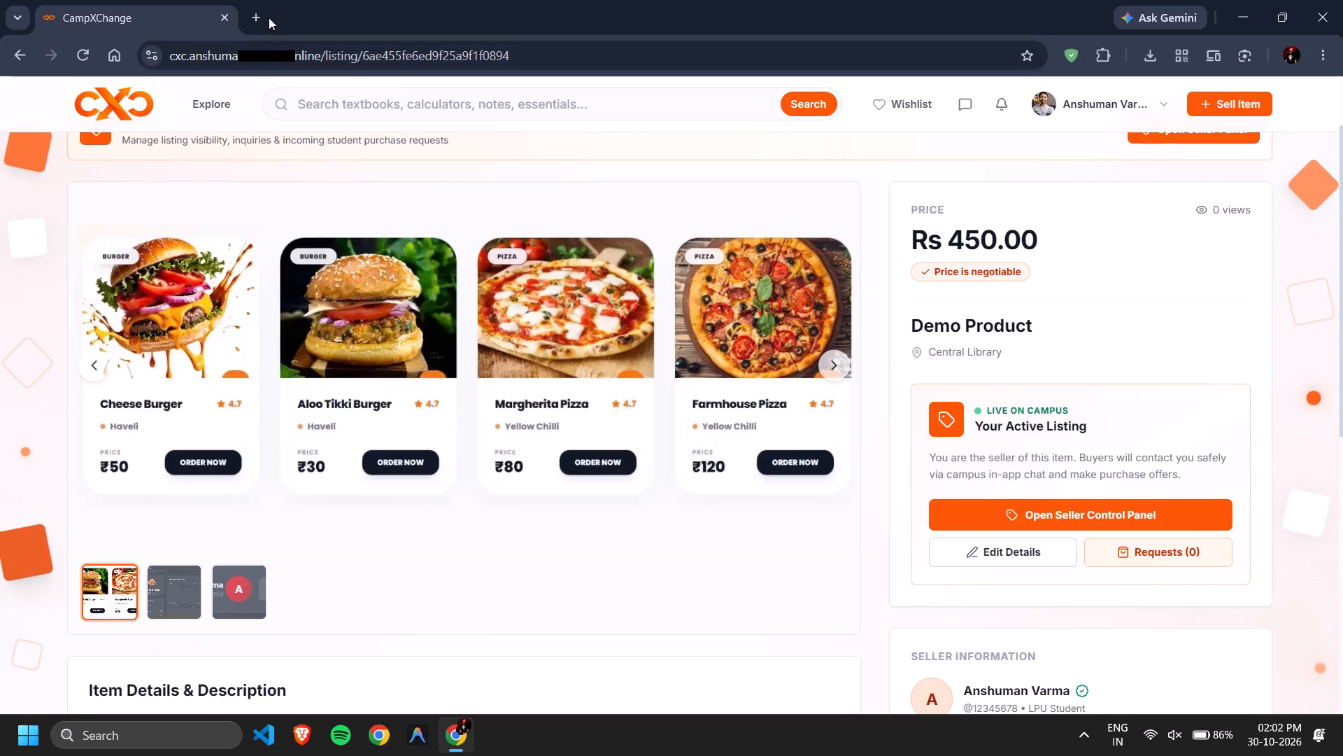
Open the CampXChange site in a new incognito window.
key(ctrl+shift+n)
text(cxc)
key(Return)
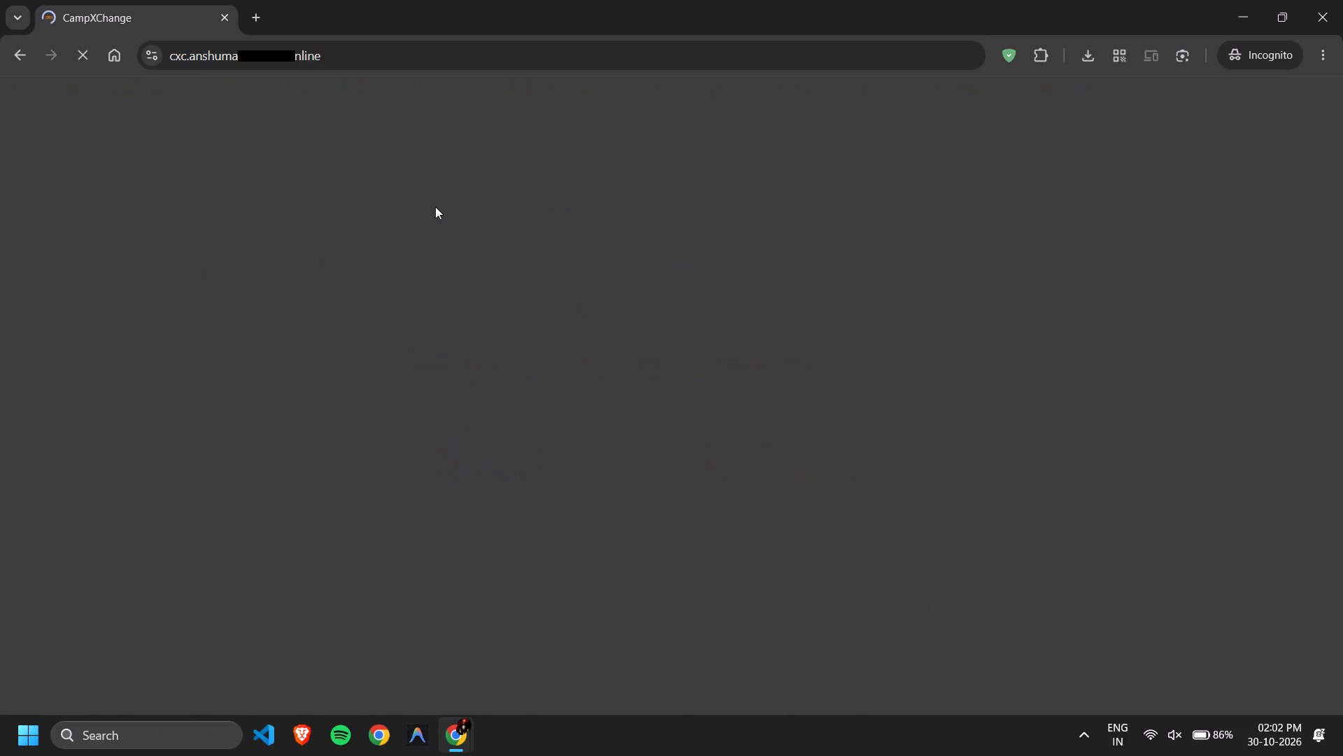
Go from the sign-in dialog to the student account registration form and fill in the full name field.
click(1171, 91)
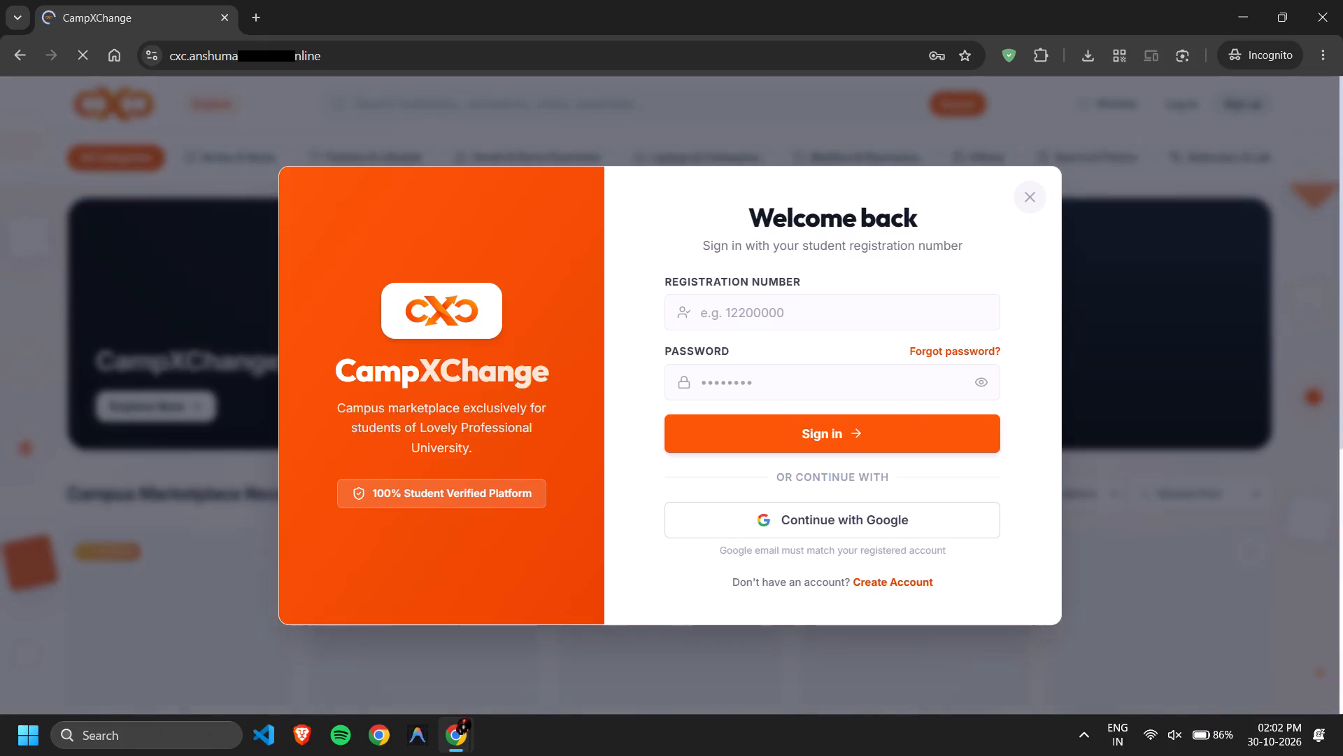
click(897, 582)
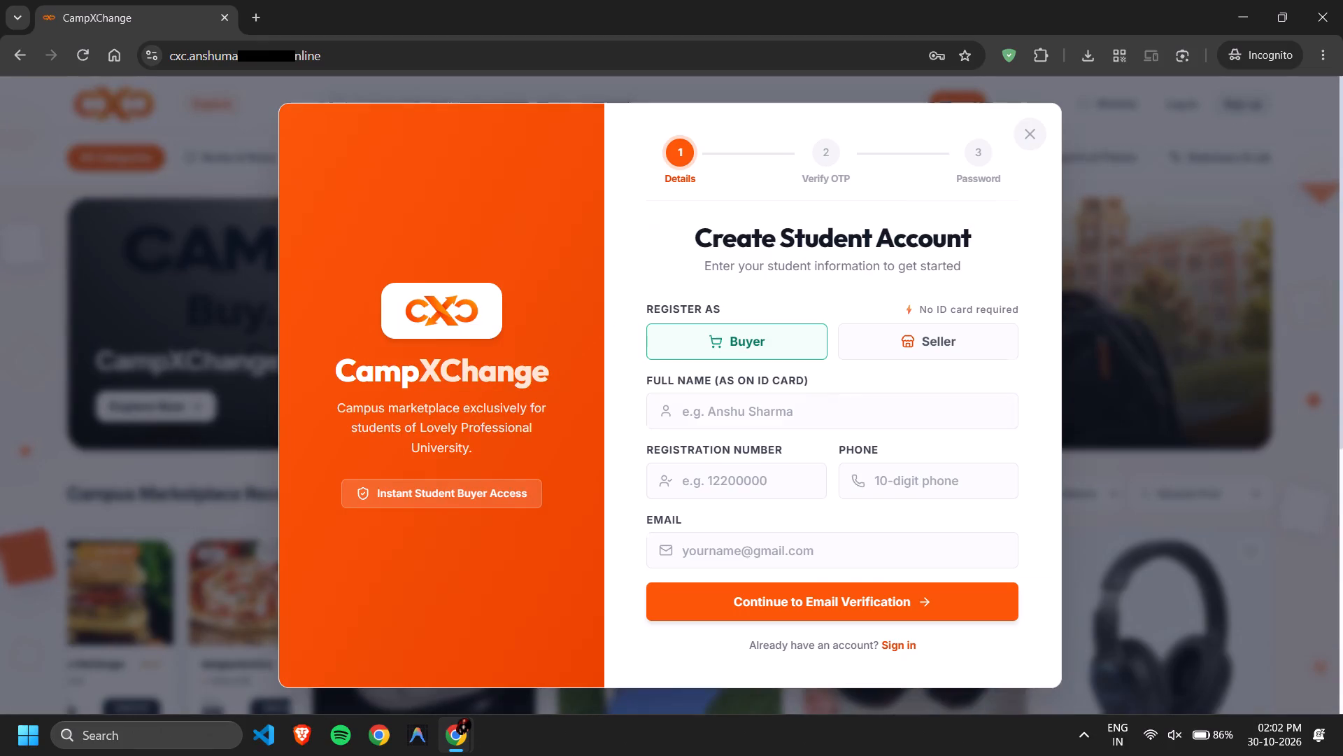
click(791, 426)
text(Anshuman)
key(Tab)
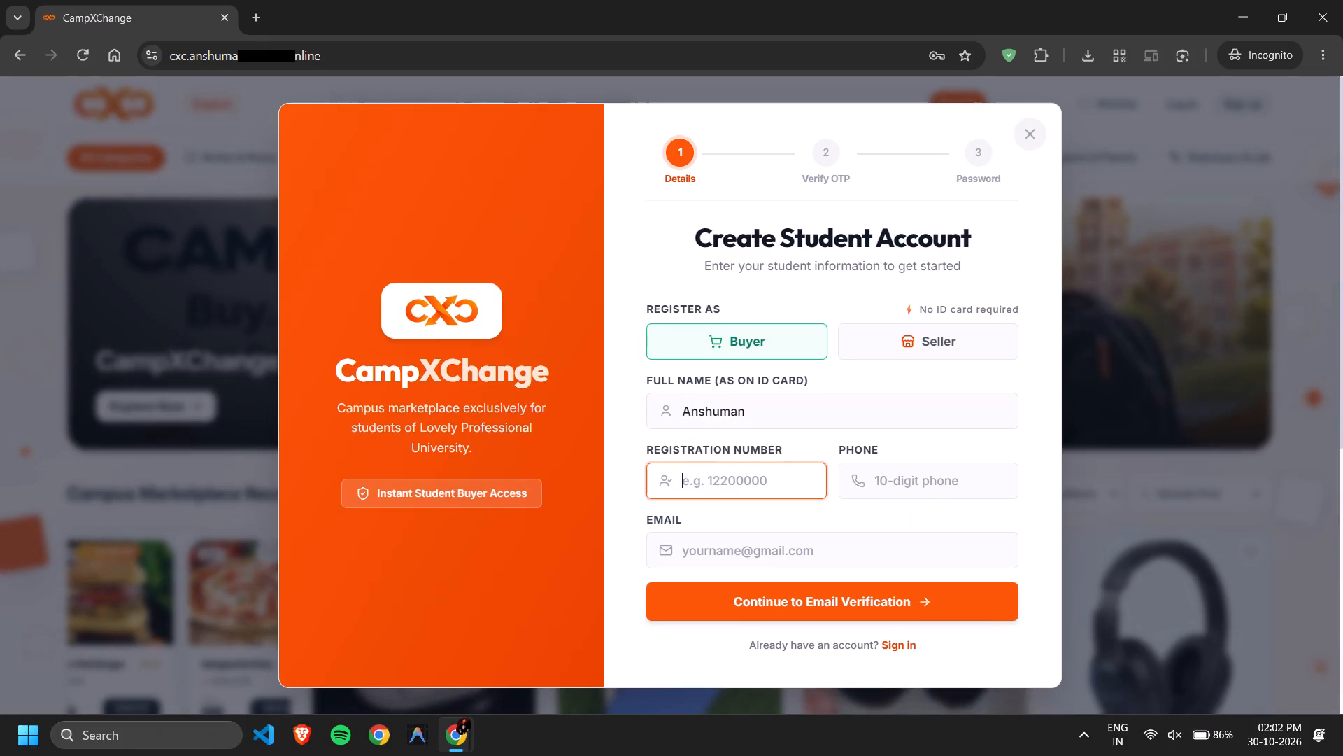
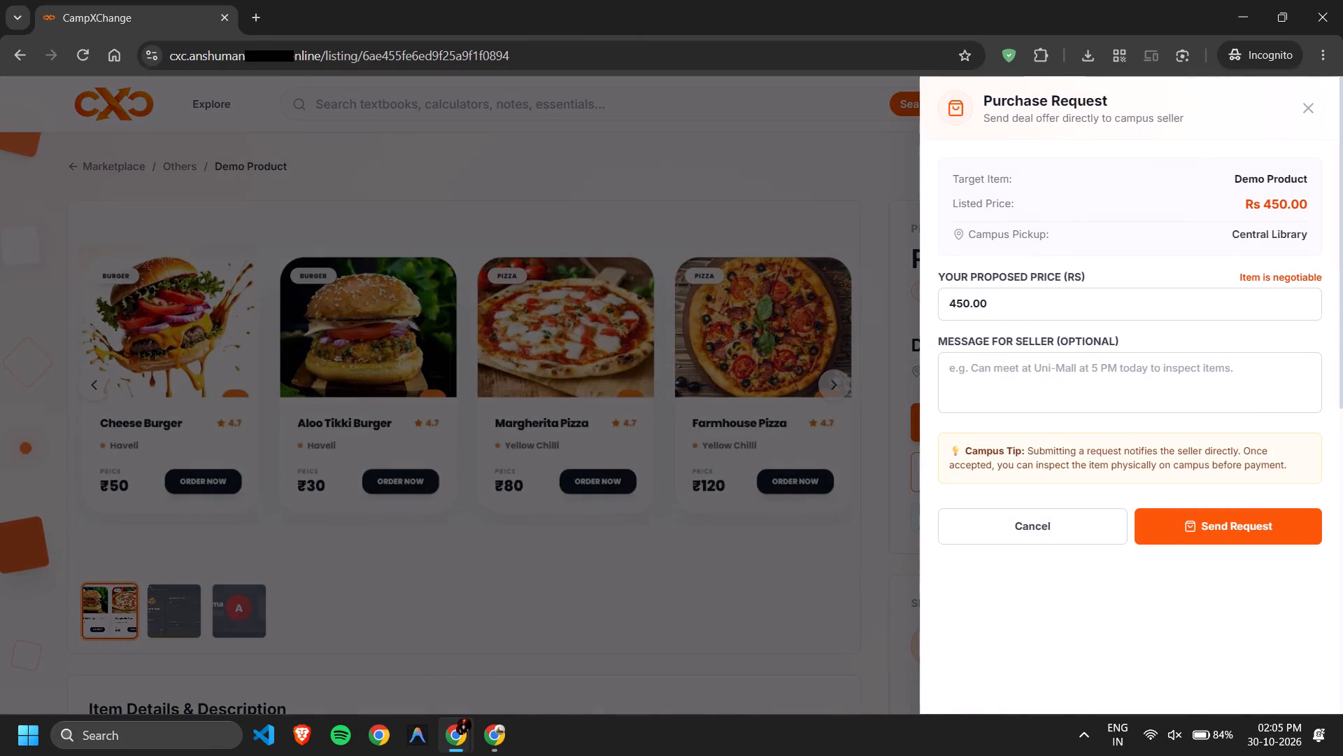
Send the seller a purchase request for Demo Product at the listed price with the message "Hey I want this".
drag(1256, 197, 1308, 201)
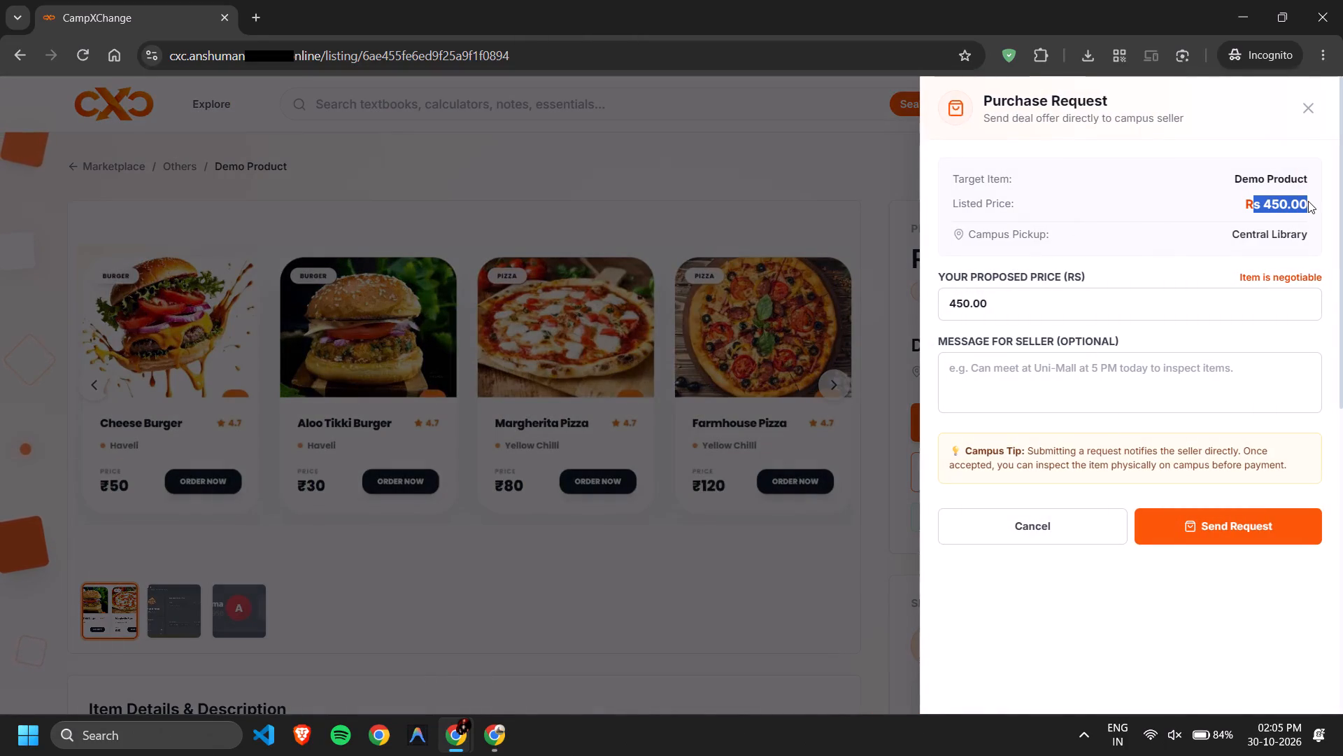
click(1111, 396)
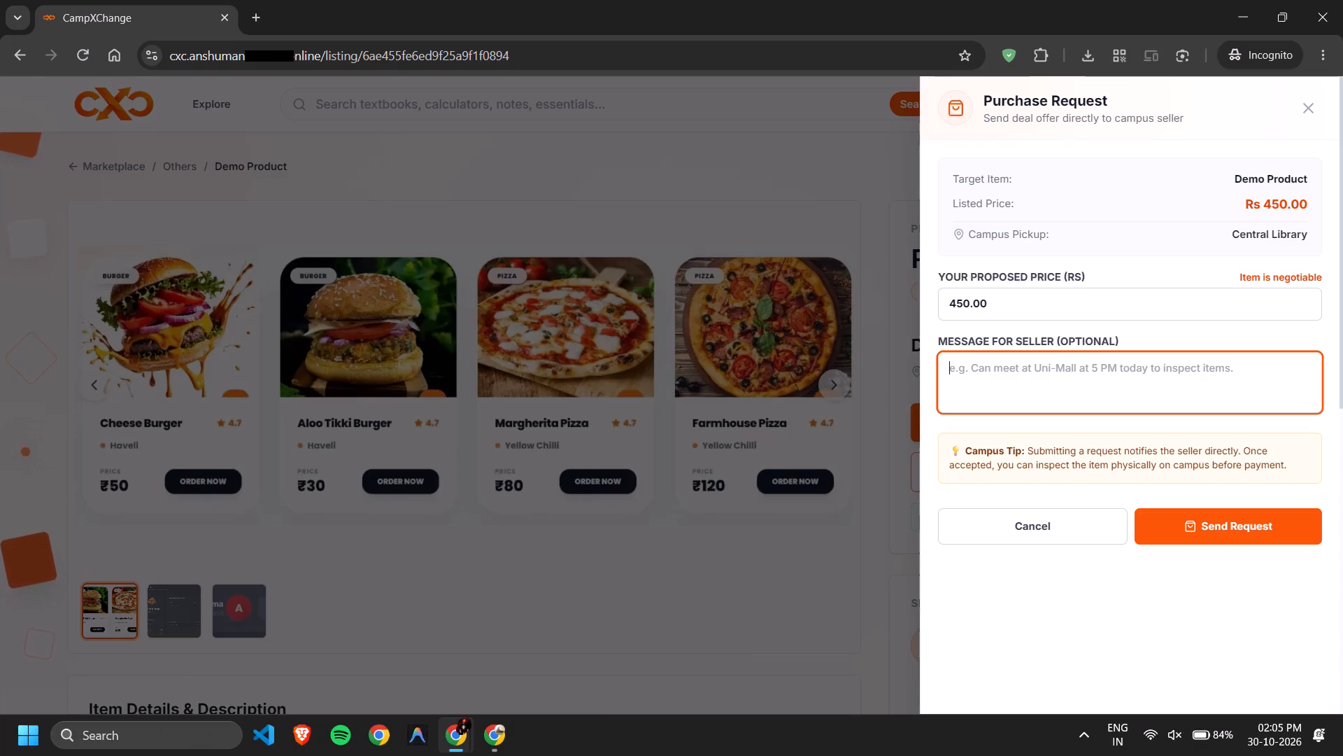
text(Hey I want this)
key(space)
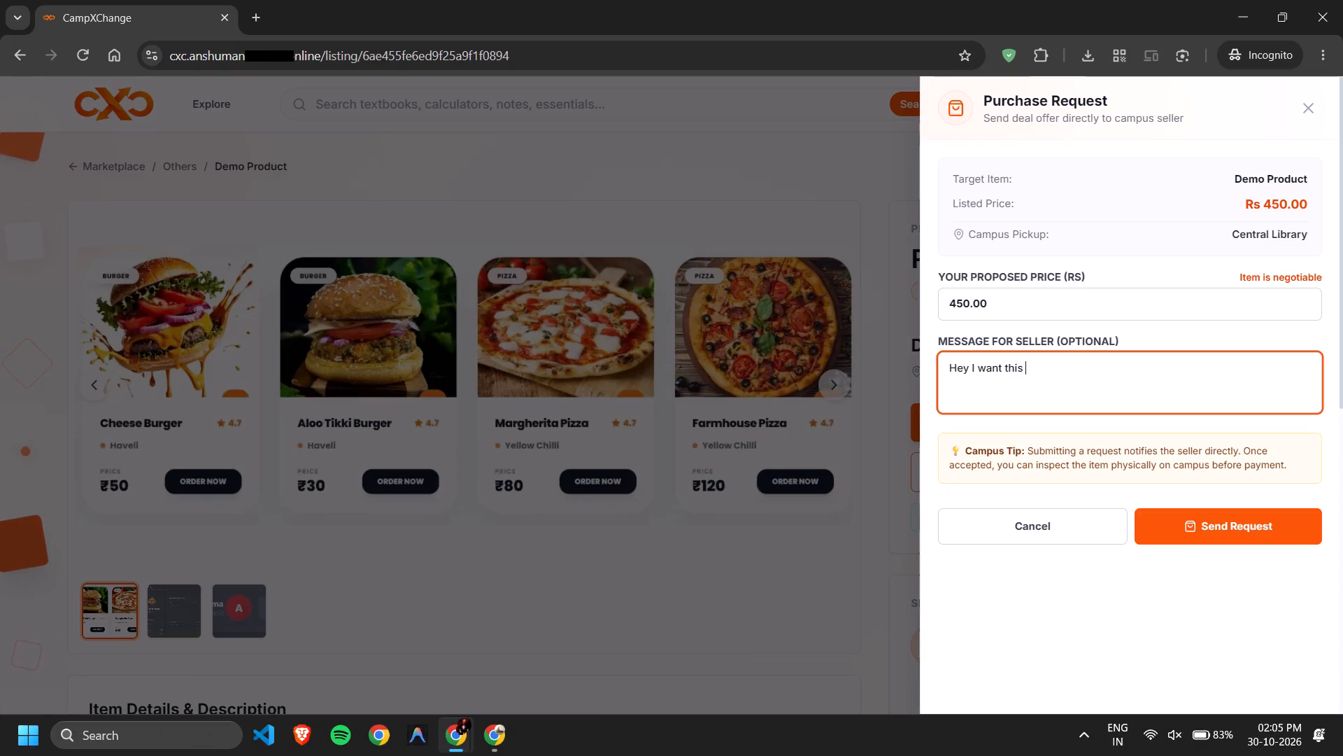
click(1200, 518)
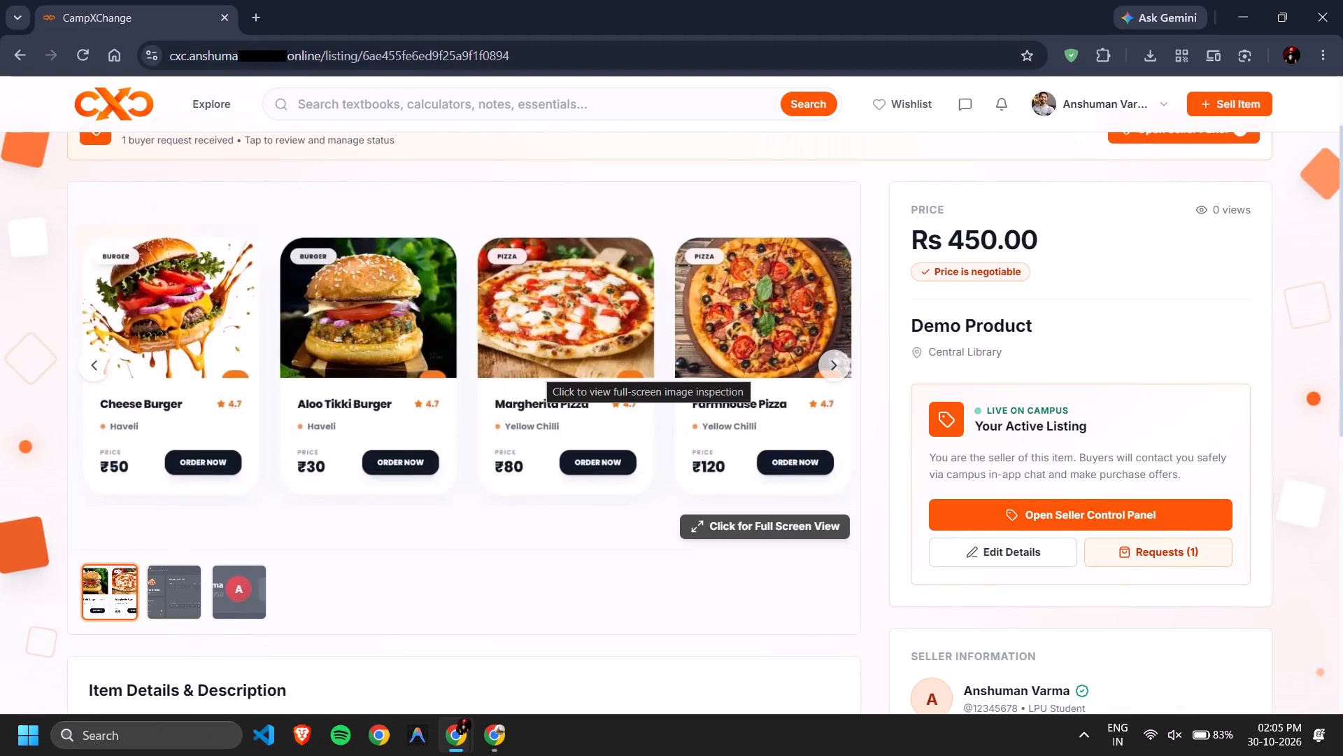
In the seller's browser window, open the Demo Product purchase requests and accept the pending student request.
scroll(1093, 385, down, 2)
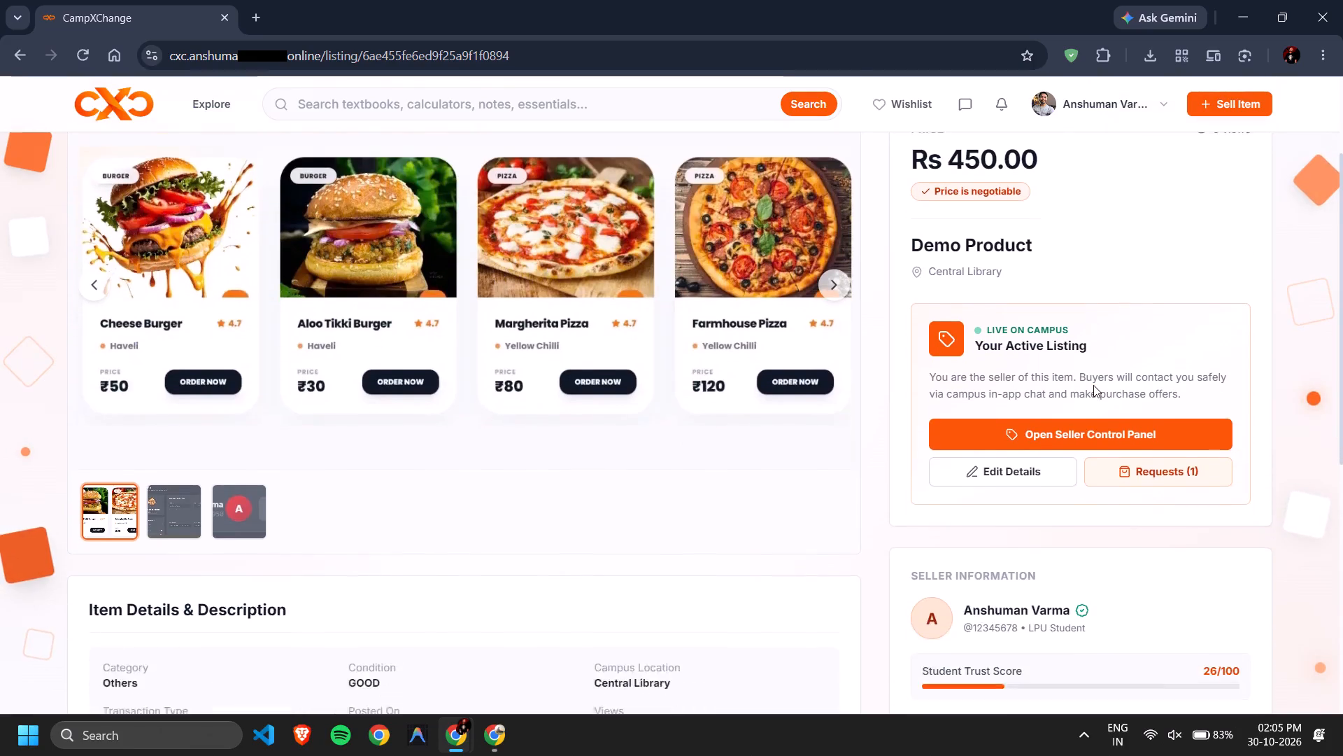
scroll(1093, 385, down, 1)
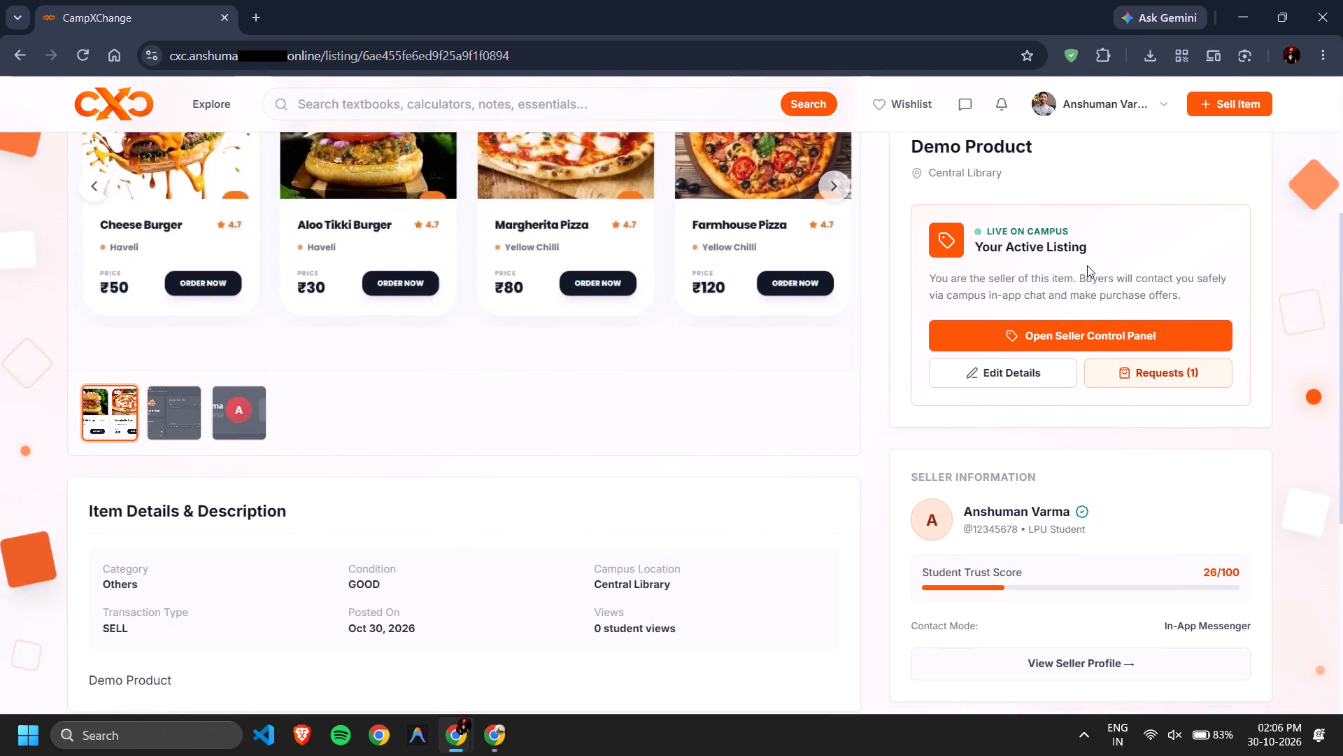
click(1156, 379)
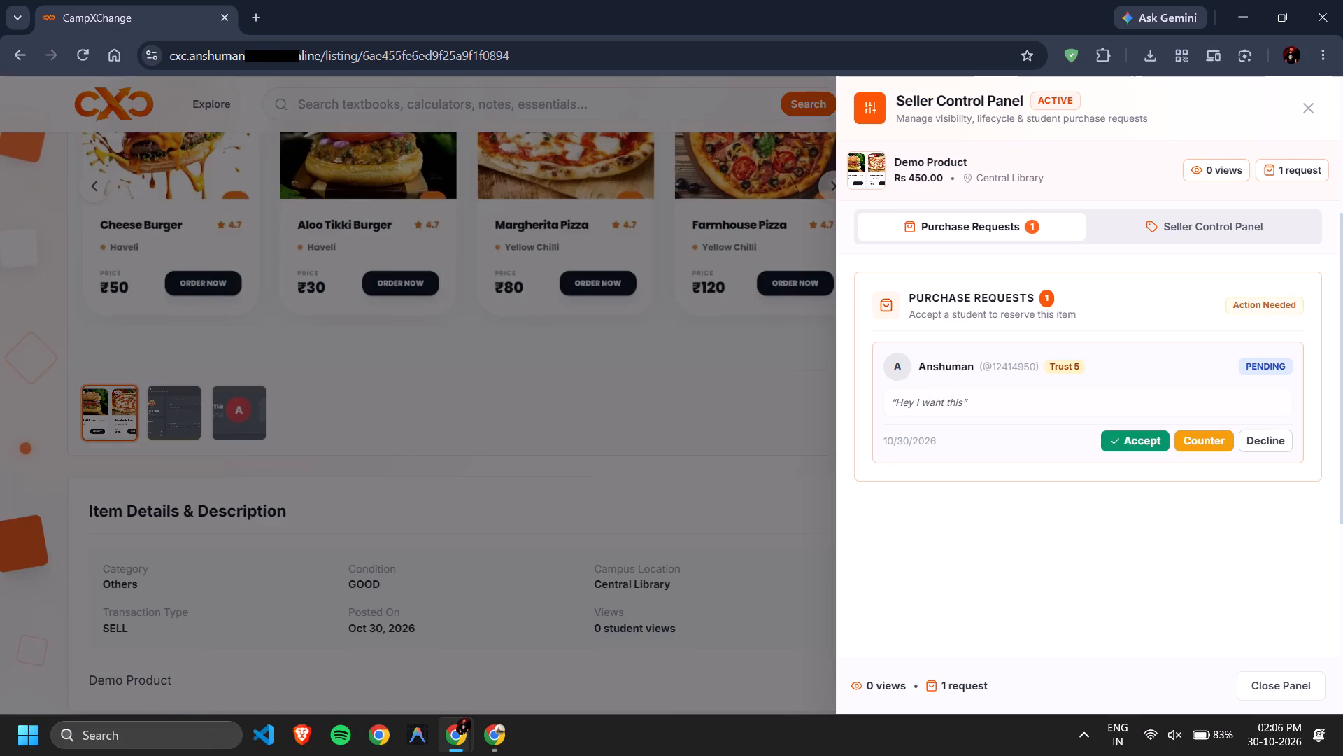
drag(923, 368, 976, 368)
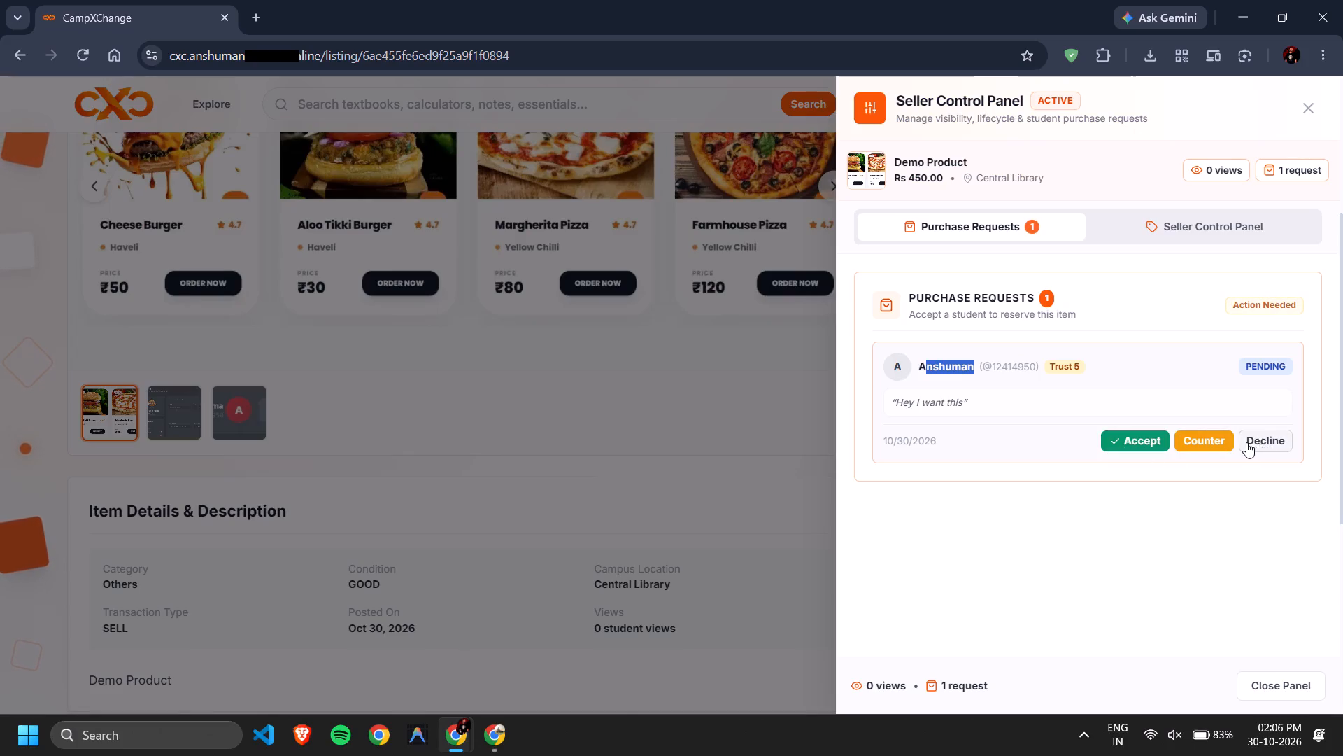
click(1132, 435)
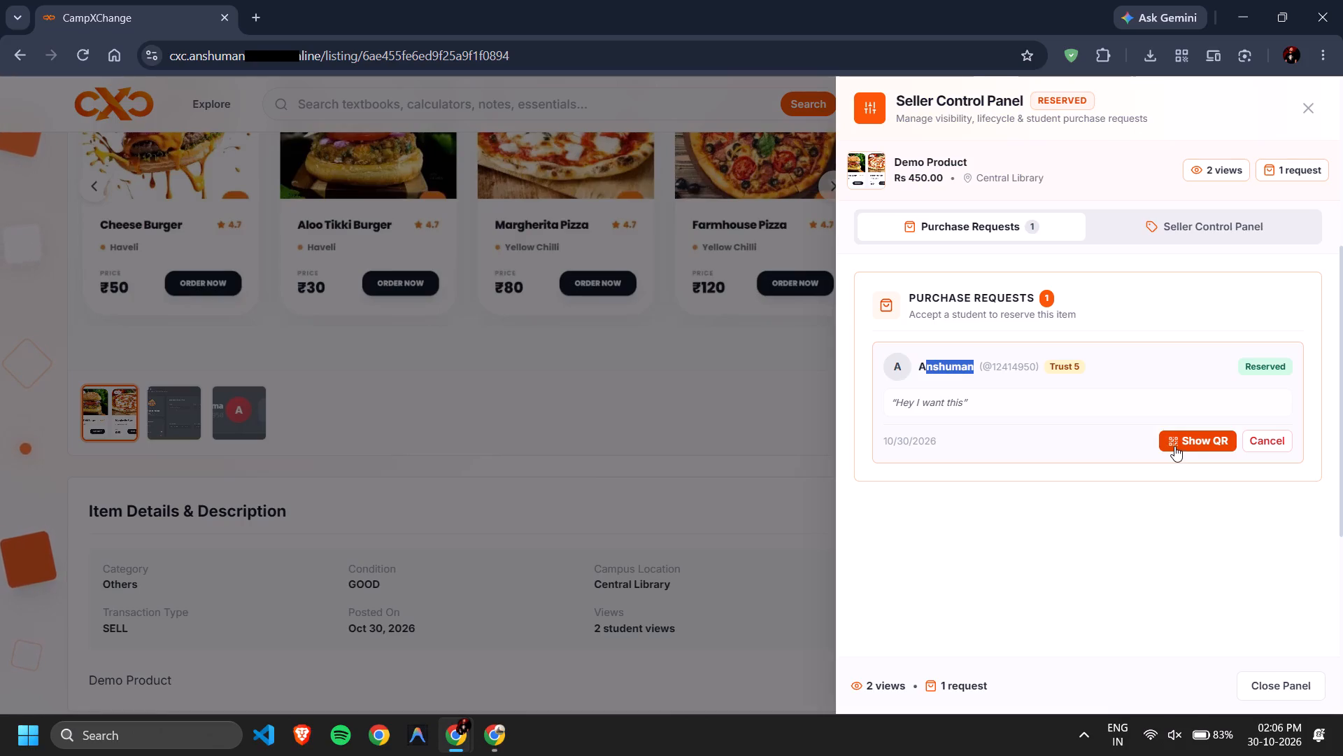
click(1177, 440)
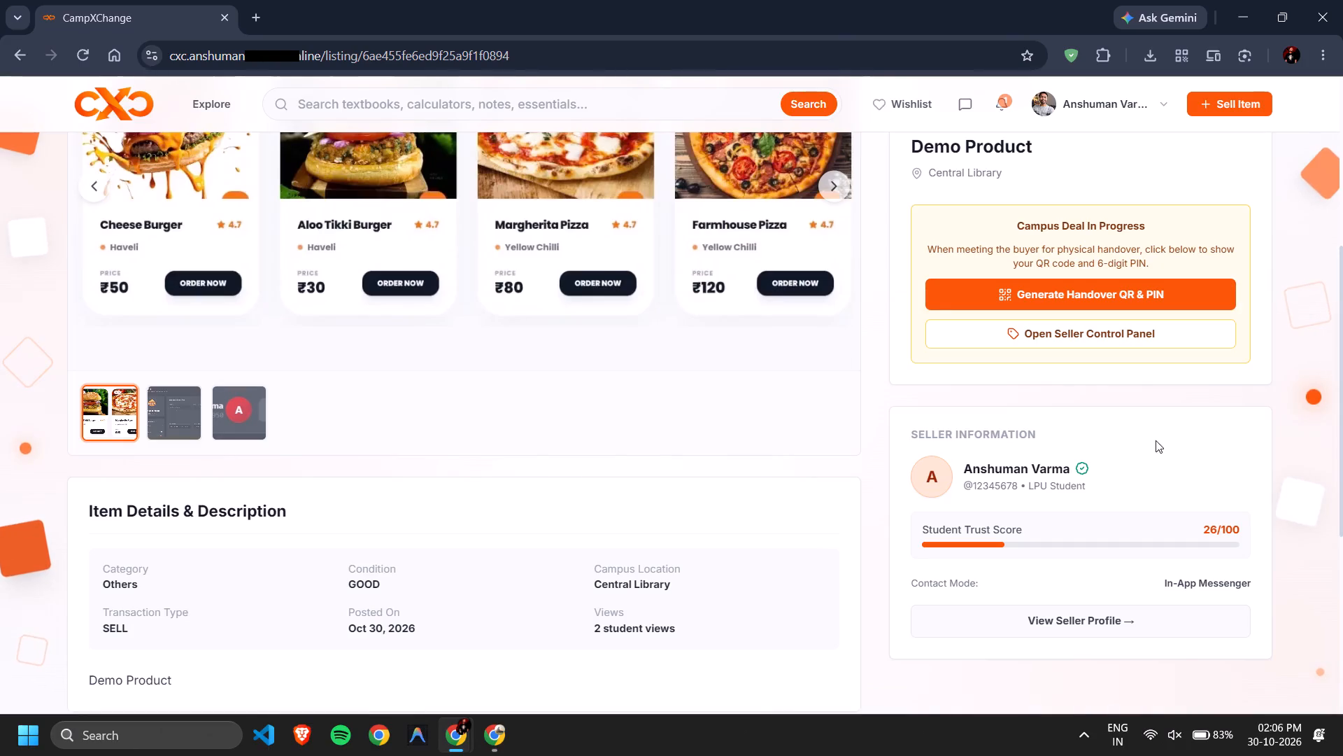
click(1114, 296)
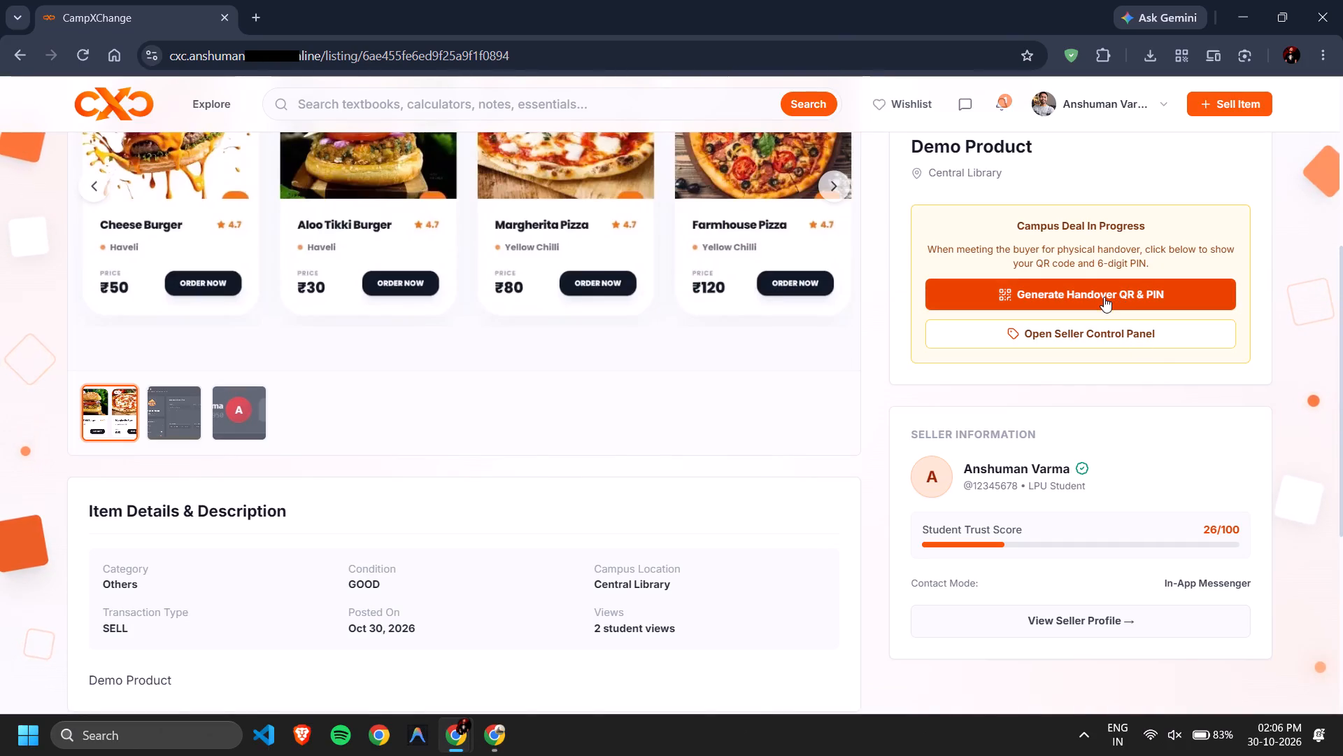
click(1104, 298)
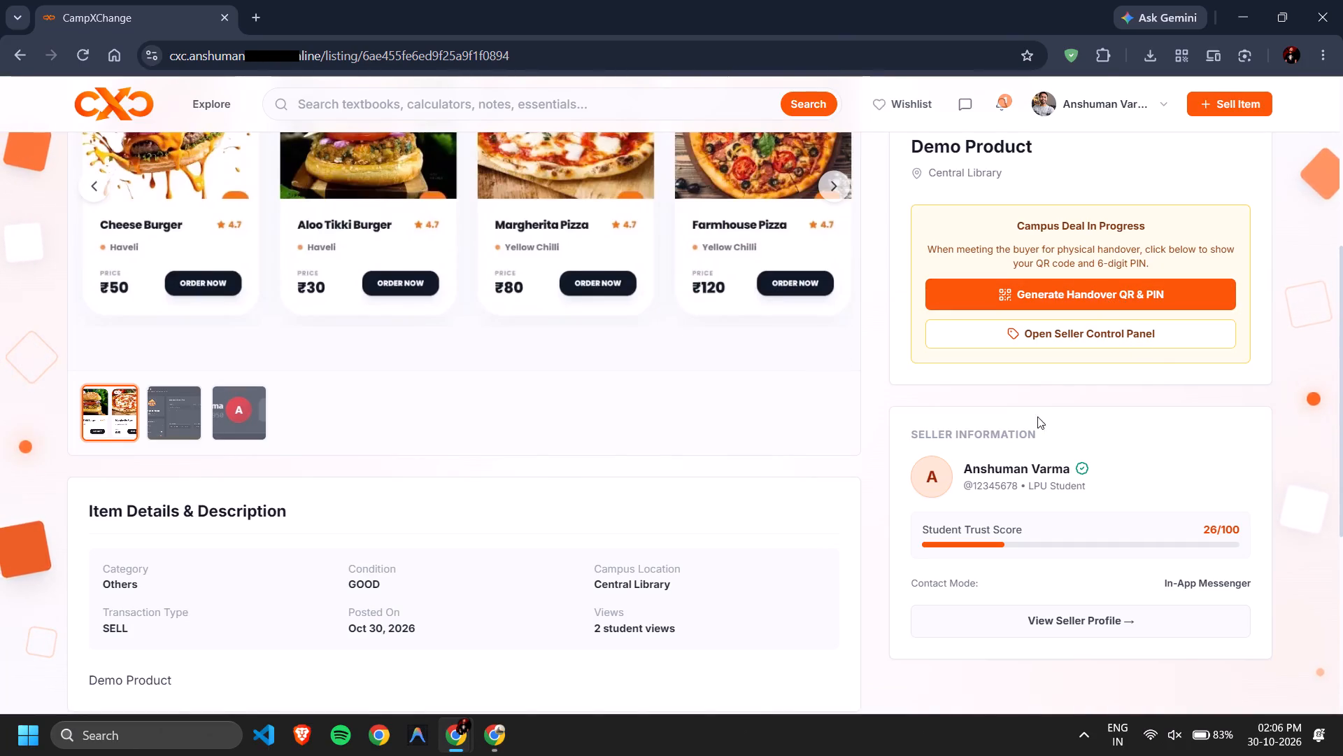
scroll(1041, 412, up, 4)
scroll(1103, 490, down, 1)
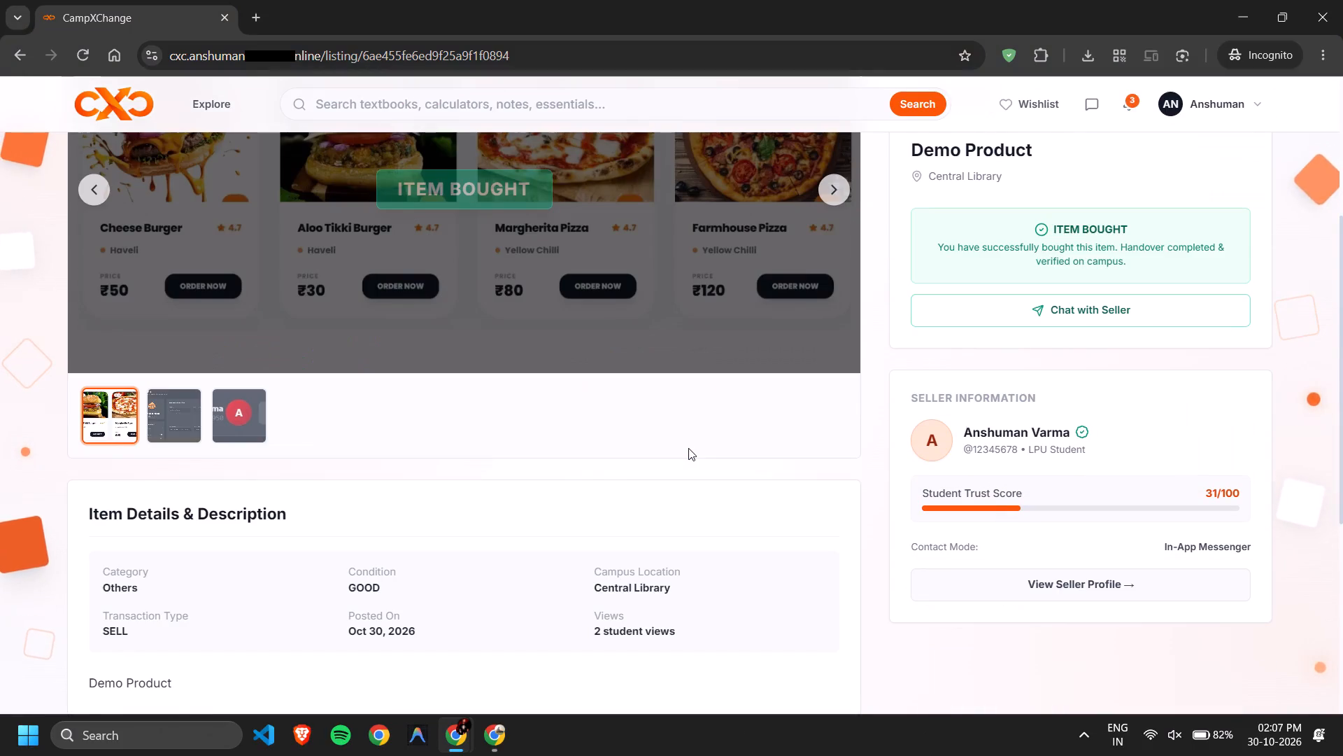
scroll(925, 521, down, 3)
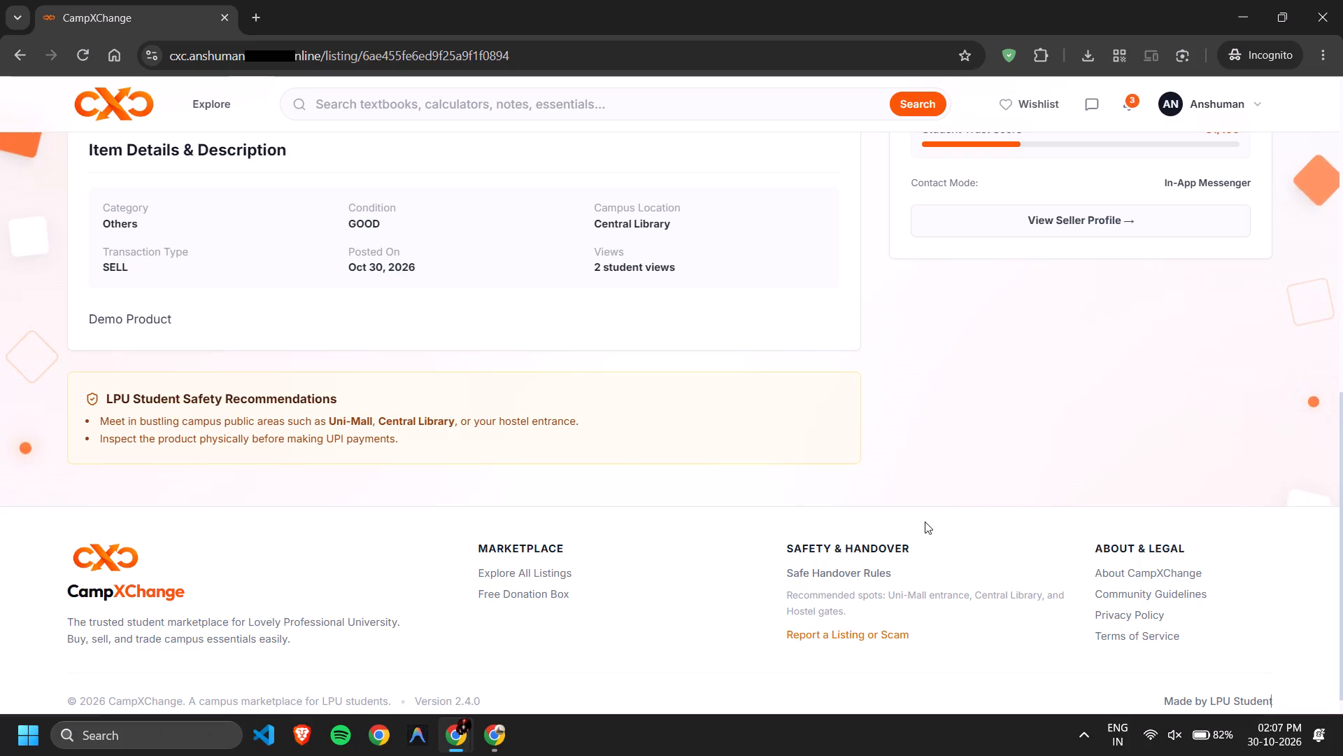
key(alt+Tab)
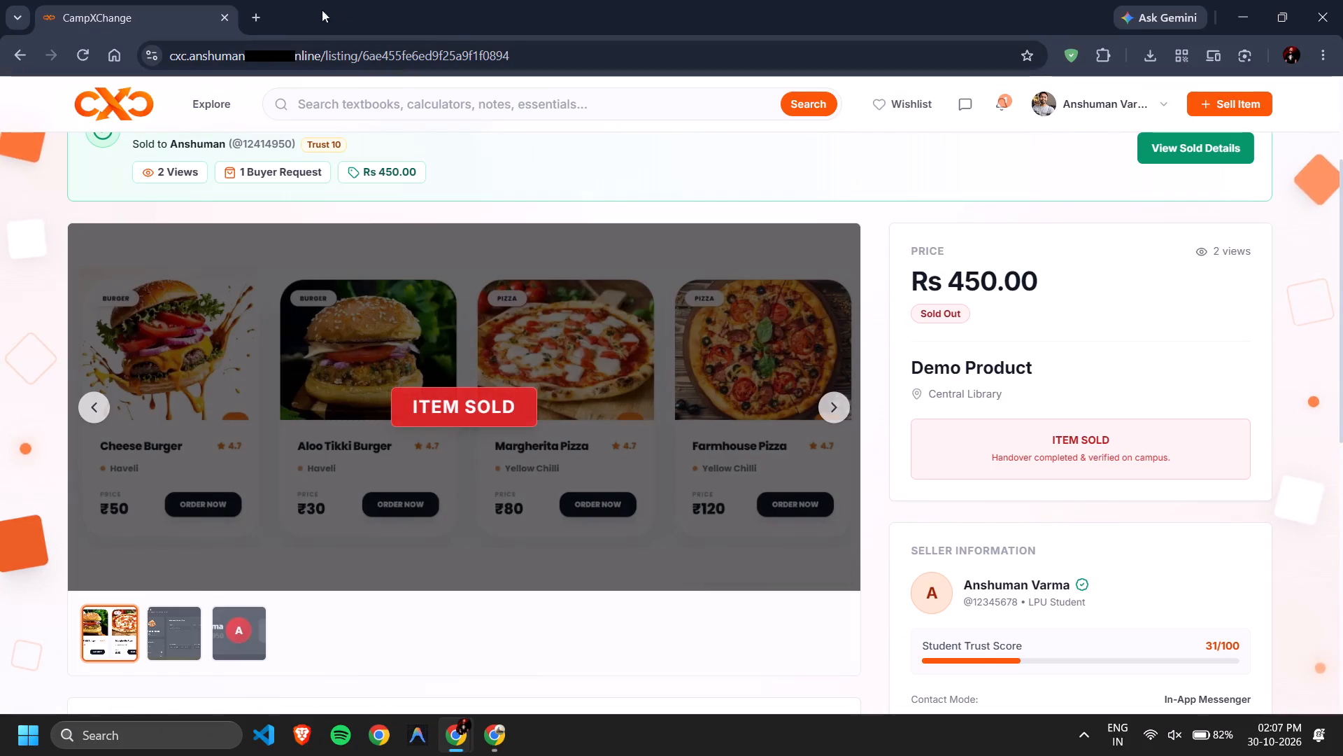
In a new tab, bring up the ACCI ExamPoint Google Play address, remove "&hl=en_IN", and select "acciexampoint" in its app ID.
click(254, 17)
text(pl)
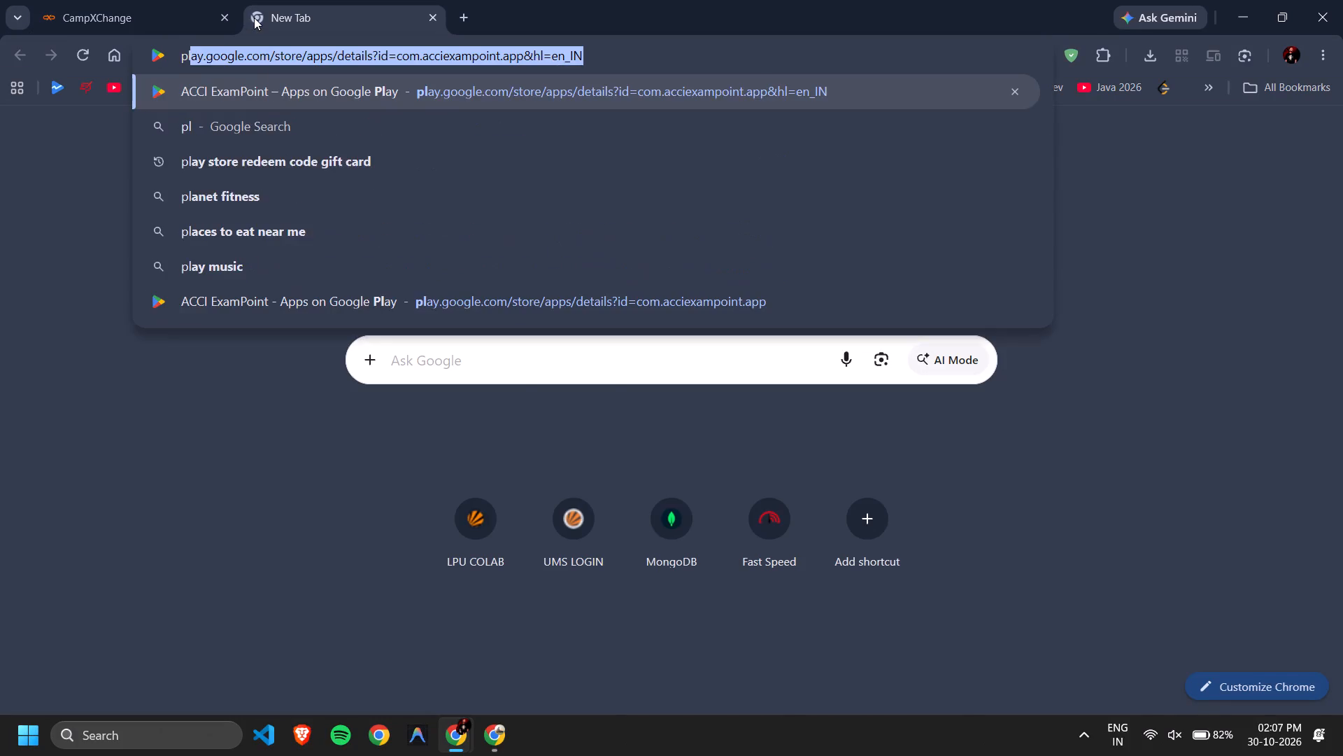
key(Right)
key(ctrl+shift+Left)
key(ctrl+Left)
key(Left)
key(Left)
key(Right)
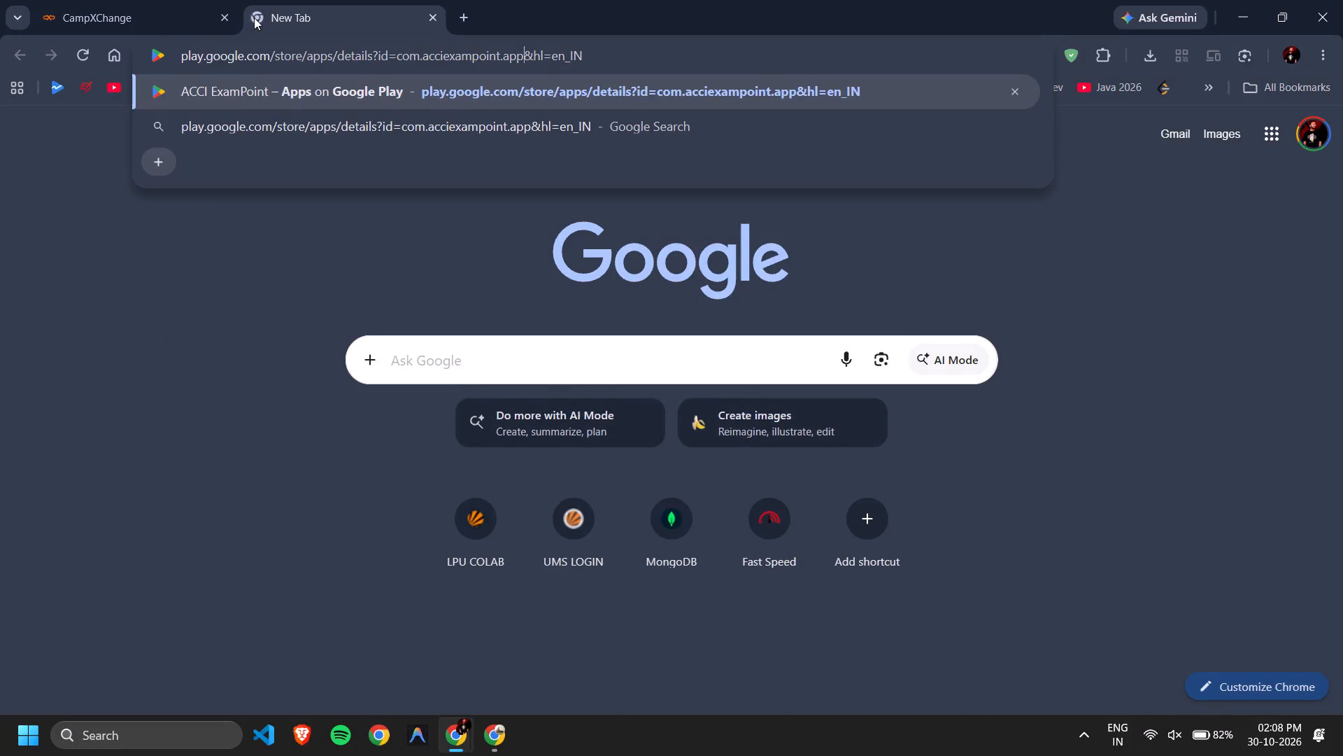
key(Right)
key(Left)
key(ctrl+shift+Right)
key(ctrl+shift+Right)
key(ctrl+shift+Right)
key(ctrl+shift+Right)
key(BackSpace)
key(ctrl+Left)
key(Left)
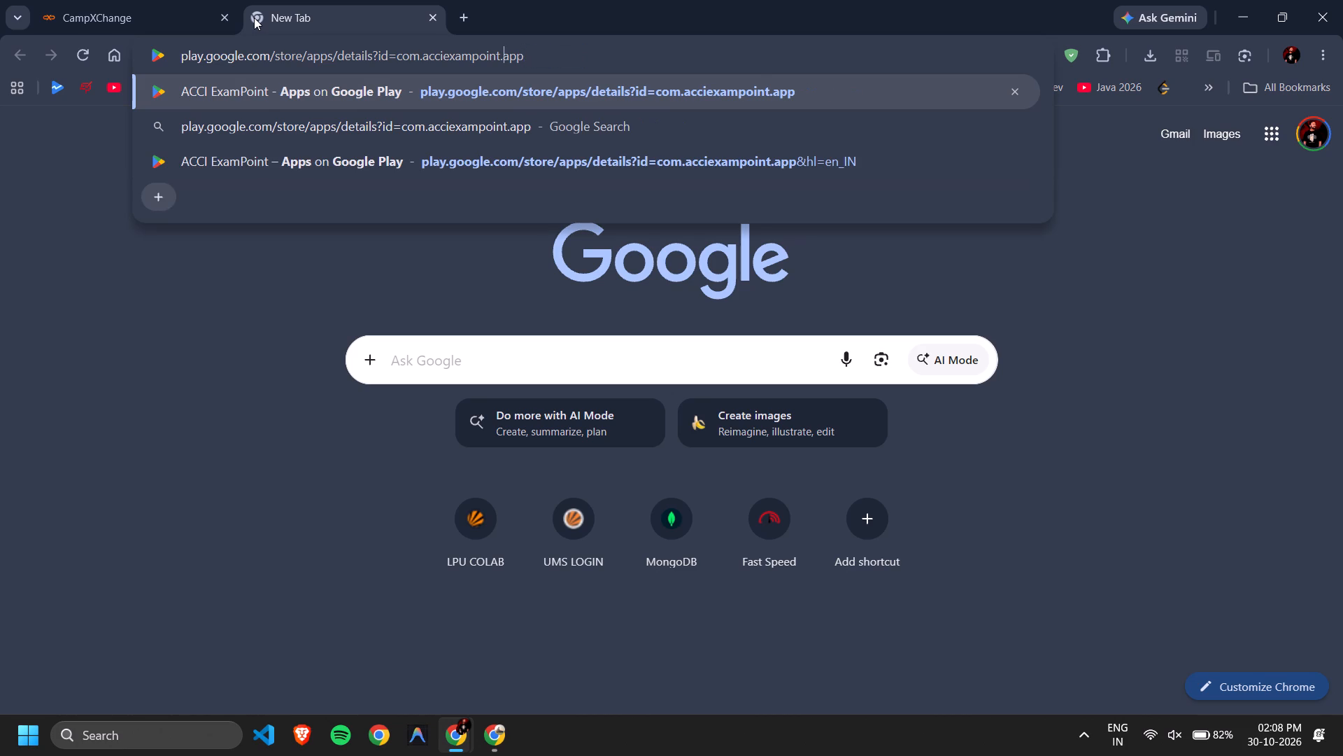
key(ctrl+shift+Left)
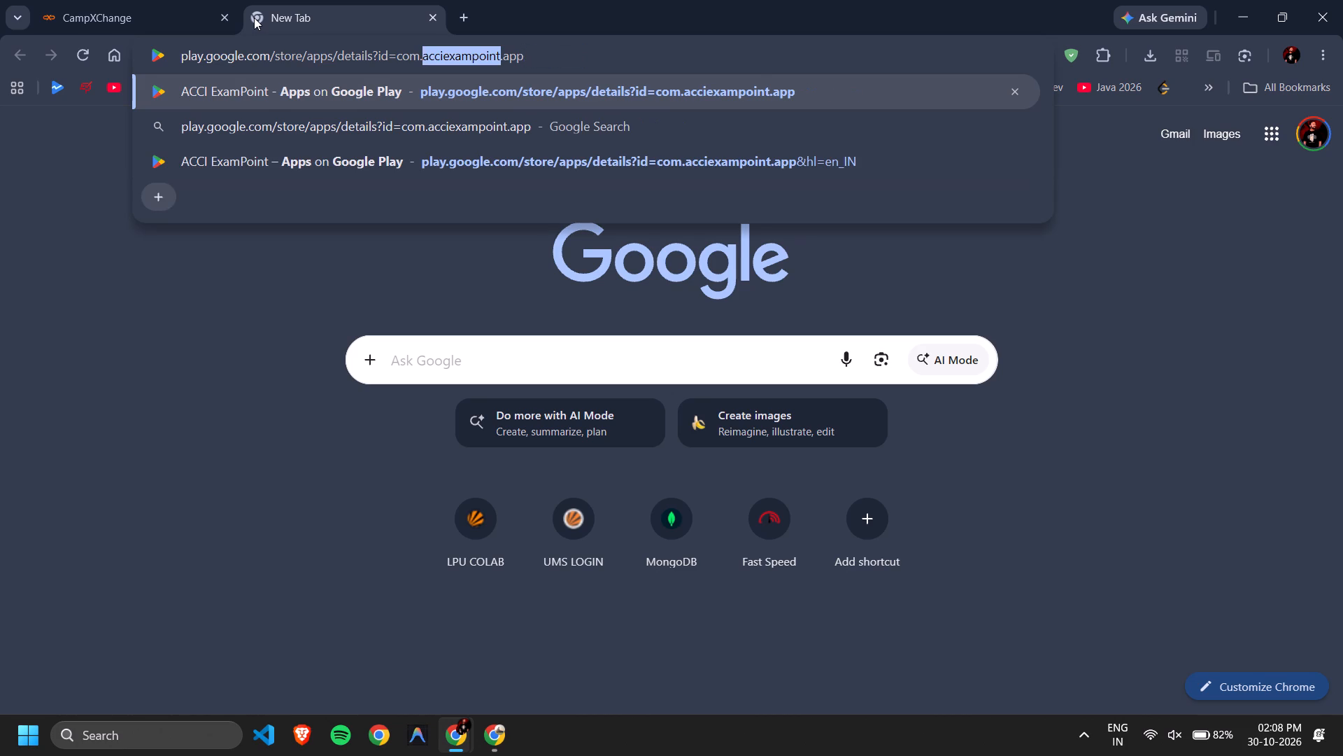
Replace the selected part of the app ID with "campxchange", load that Google Play page, and look over the CampXChange app listing.
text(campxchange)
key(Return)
scroll(472, 288, down, 1)
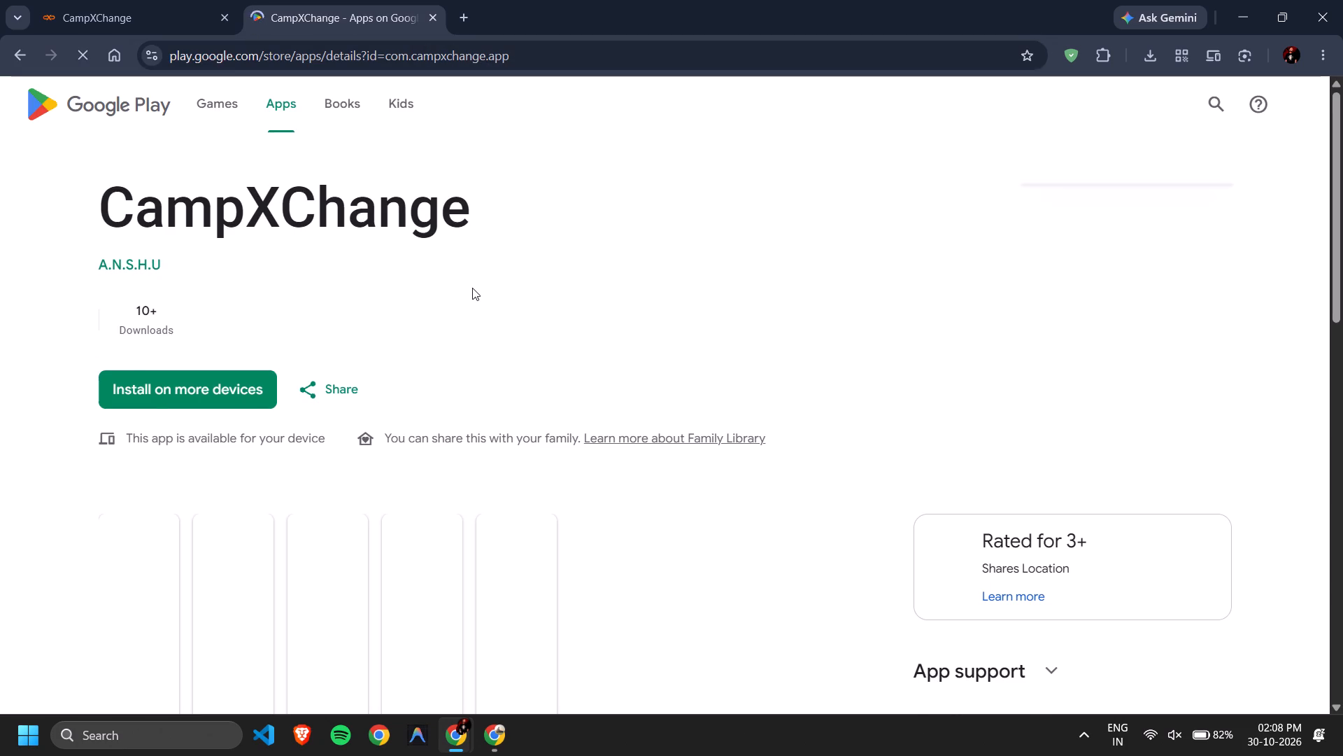
scroll(472, 288, down, 1)
scroll(472, 288, up, 2)
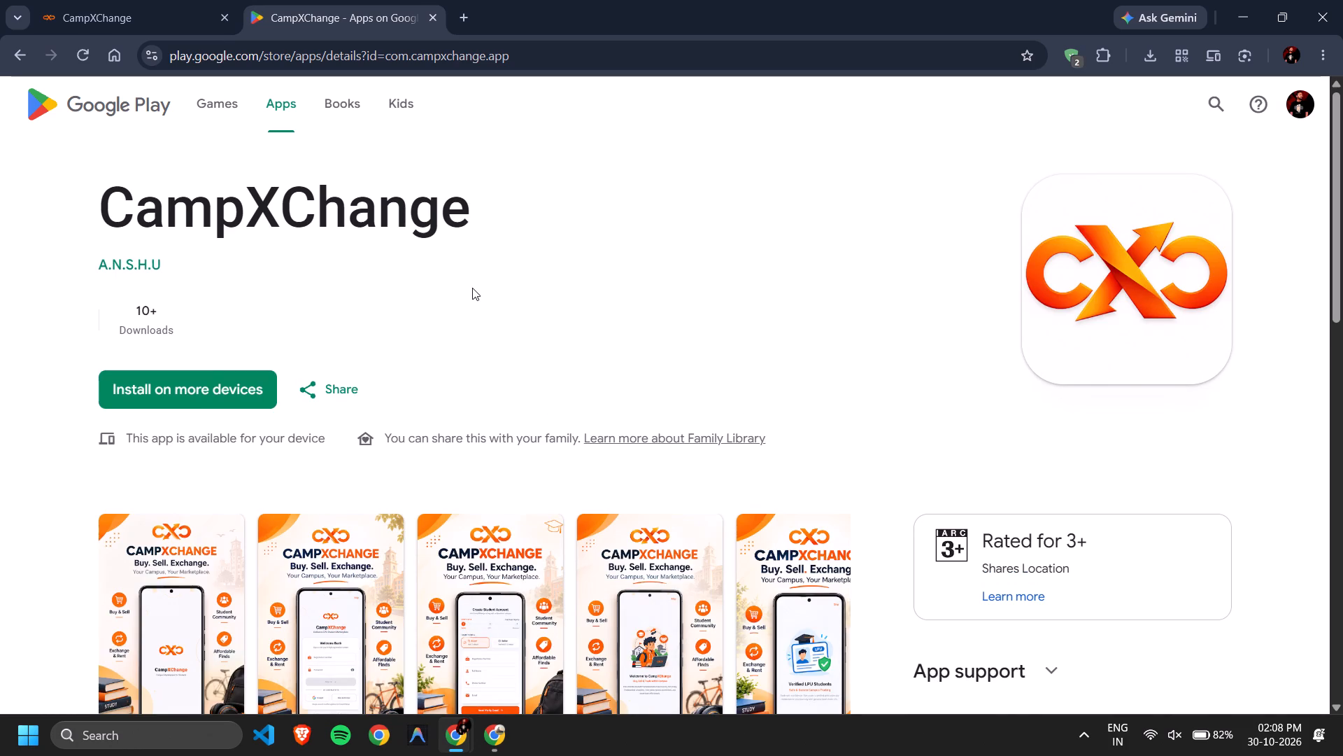
scroll(472, 288, up, 1)
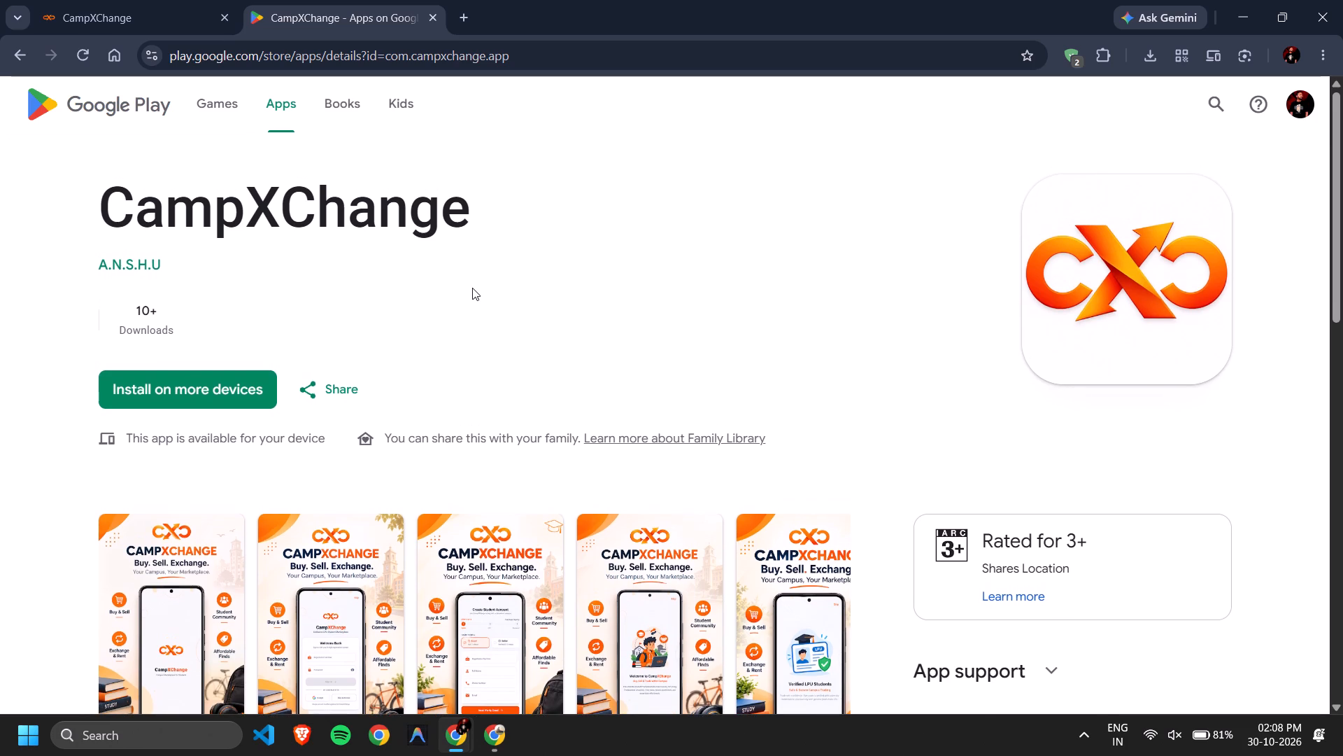
scroll(472, 288, up, 1)
Return to the buyer's CampXChange window and view the top of the Demo Product listing.
key(alt+Tab)
scroll(1065, 238, up, 5)
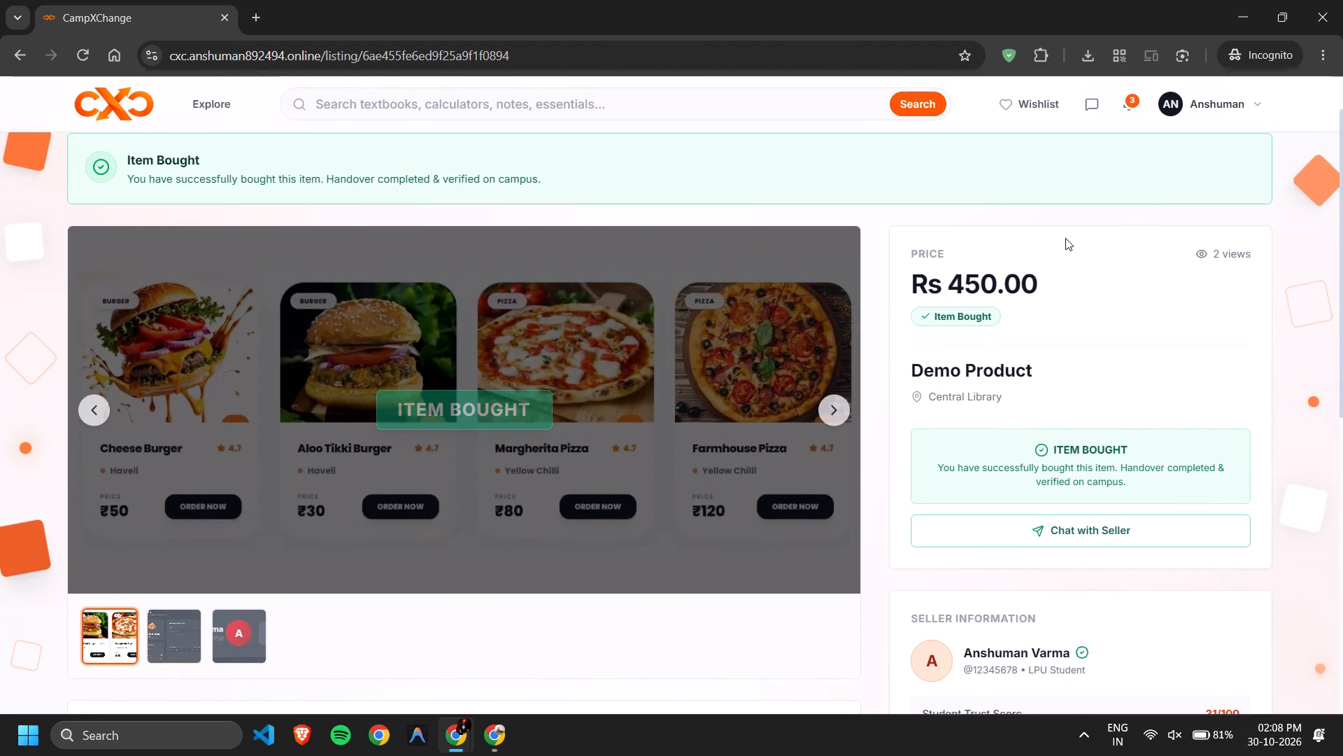